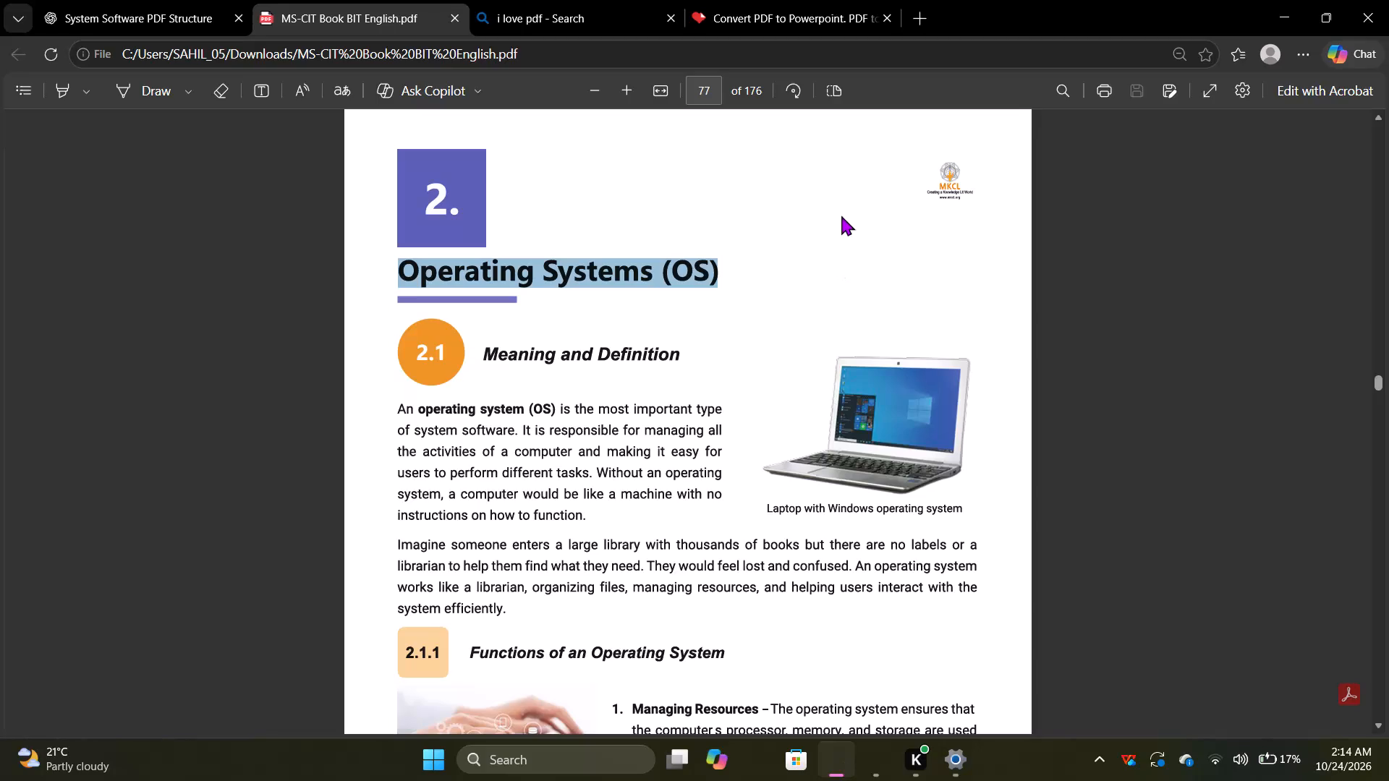
pyautogui.click(757, 0)
pyautogui.click(511, 0)
pyautogui.click(408, 0)
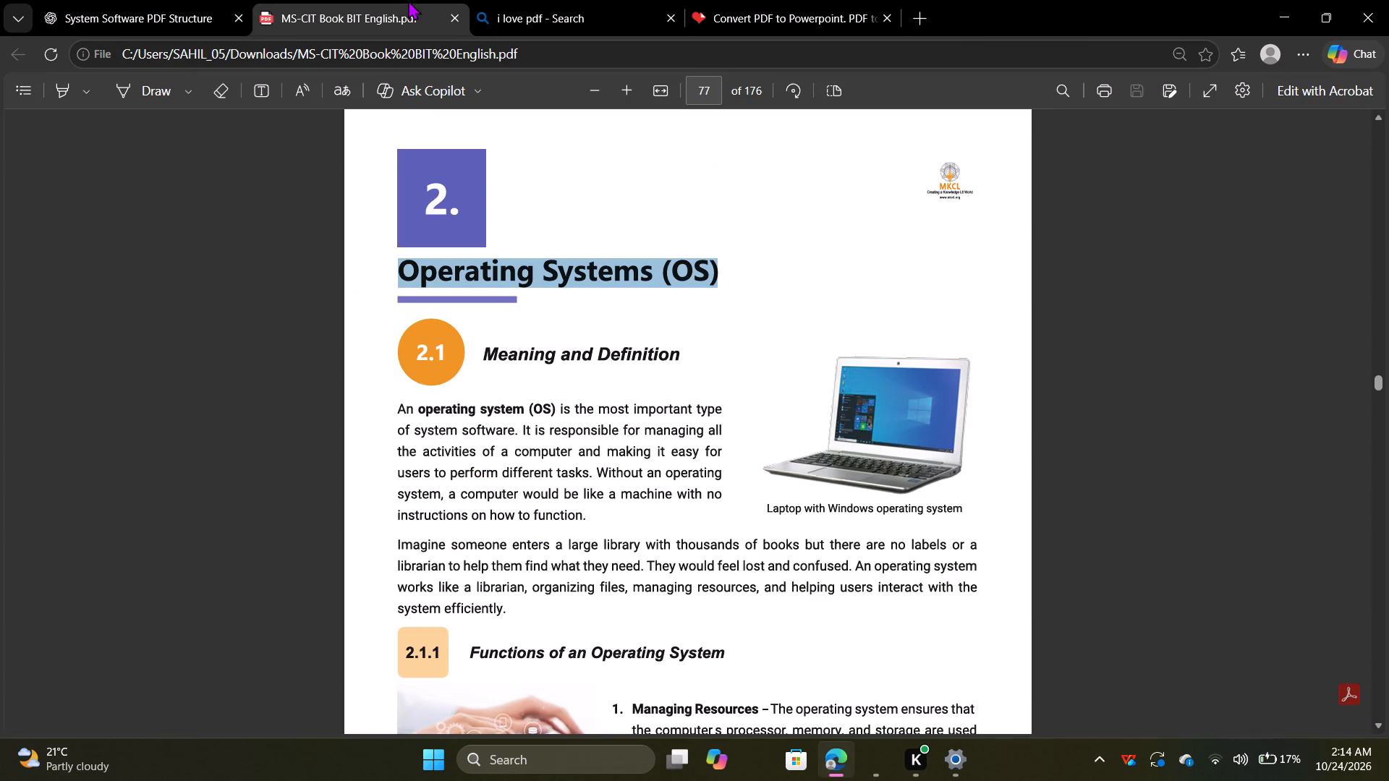
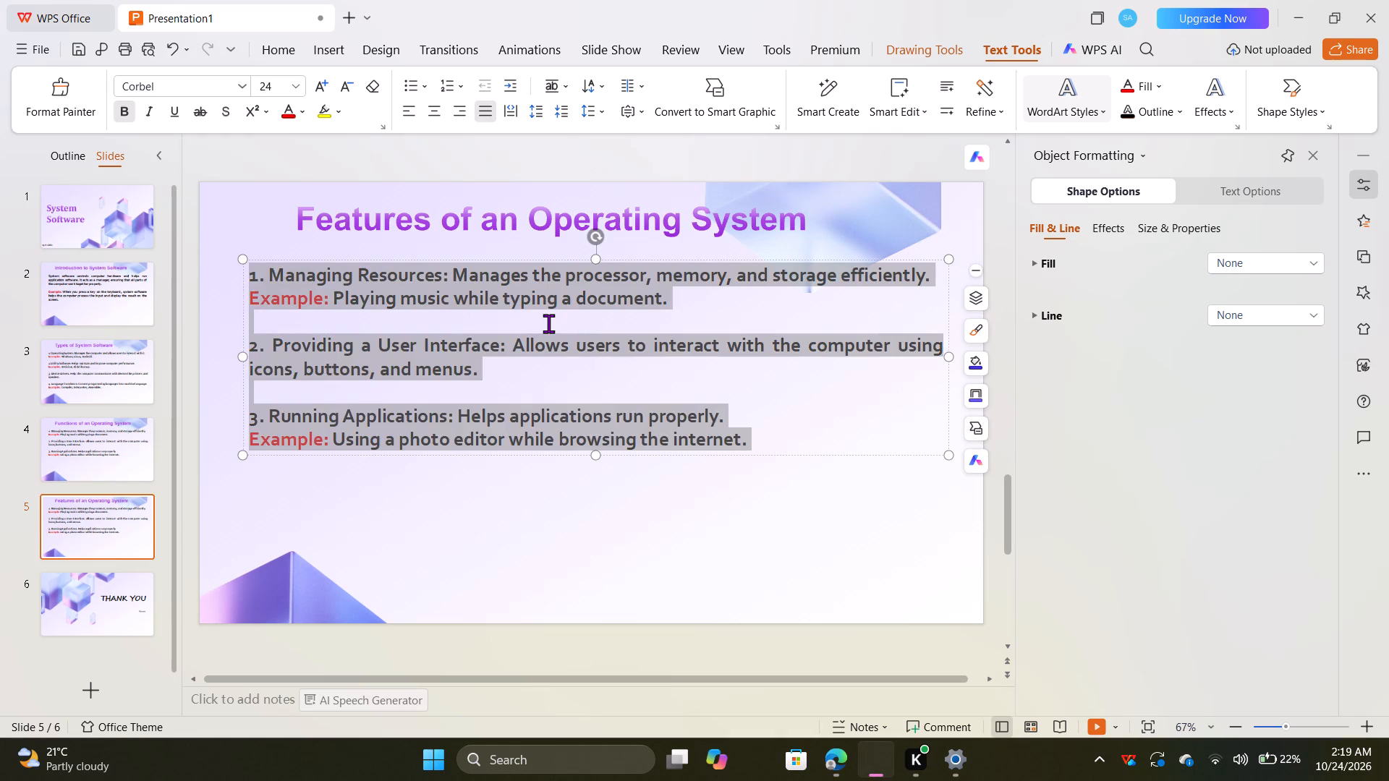
pyautogui.hotkey('ctrl', 'v')
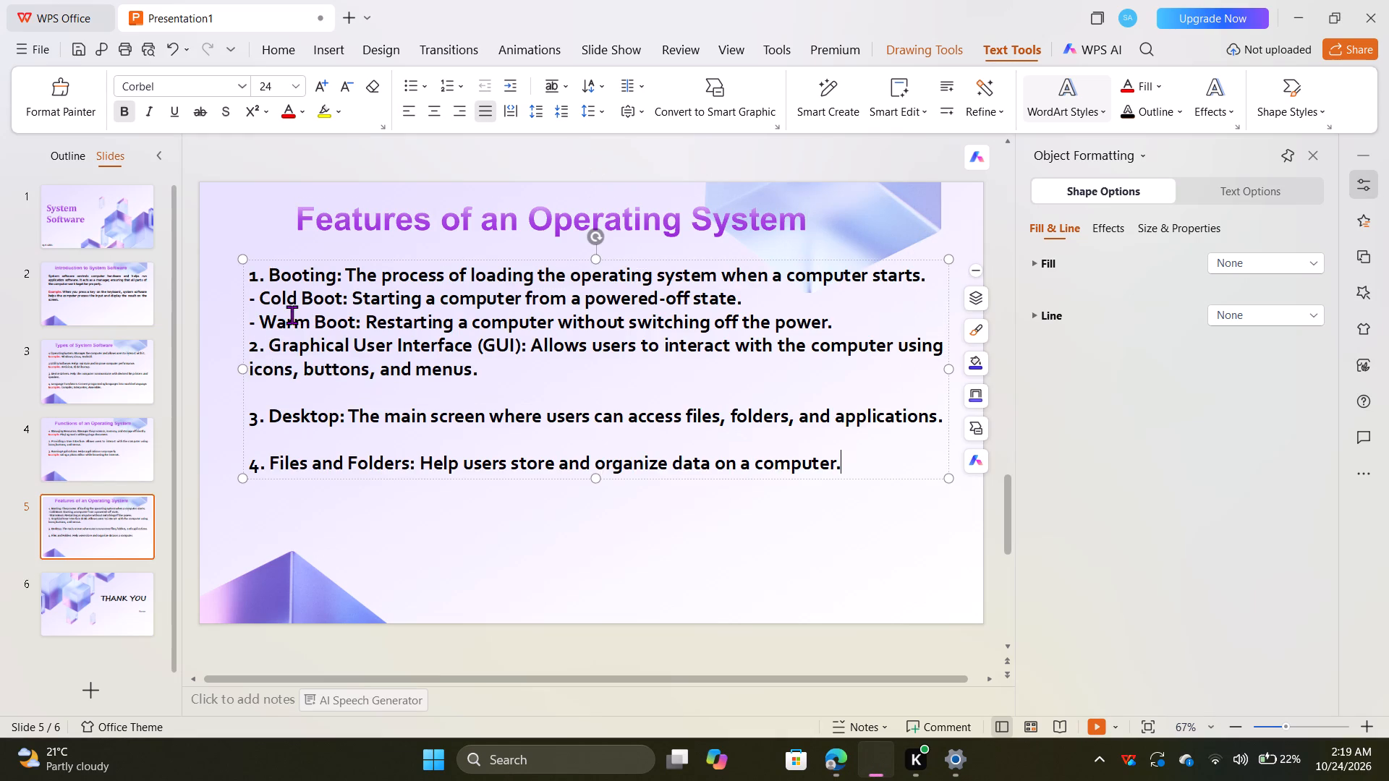
pyautogui.click(437, 476)
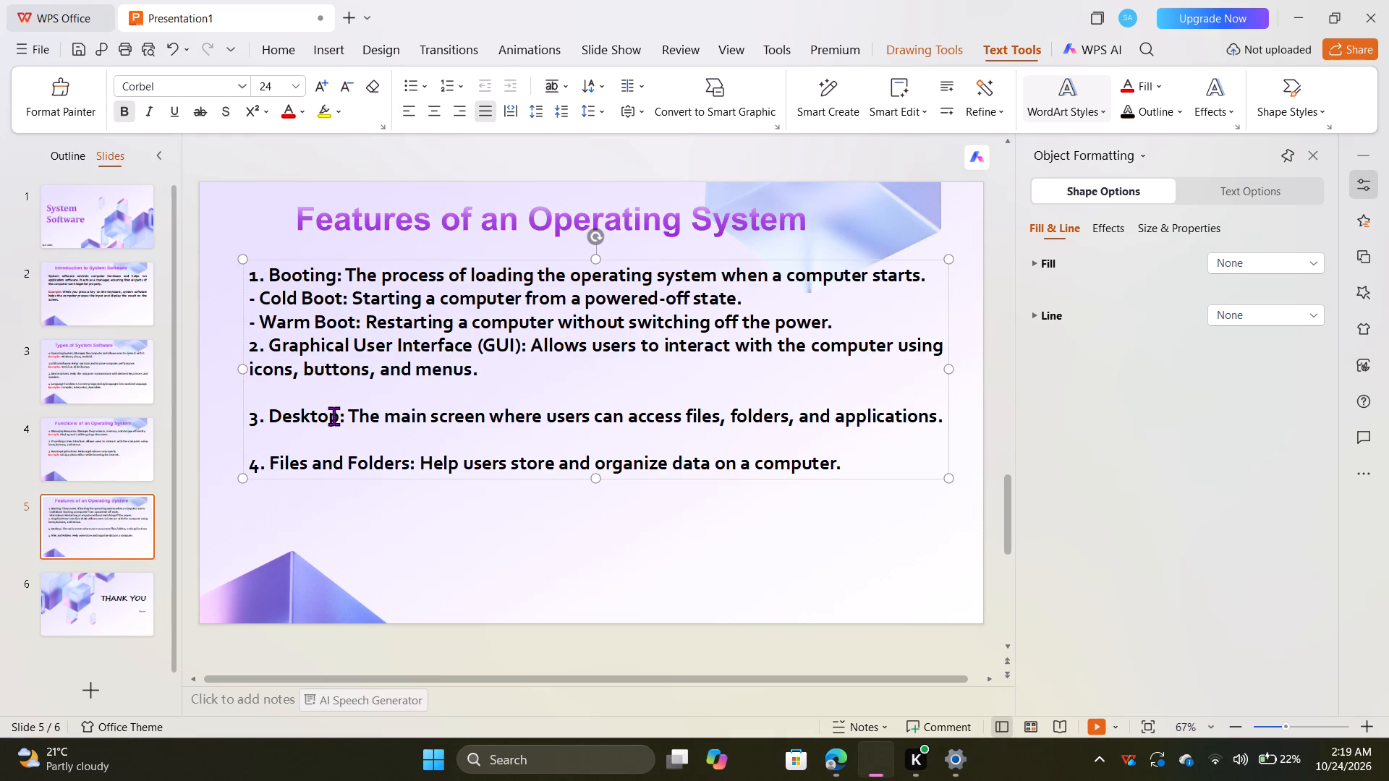
# Indent the Cold Boot and Warm Boot lines by one tab under the Booting item on slide 5.
pyautogui.click(245, 296)
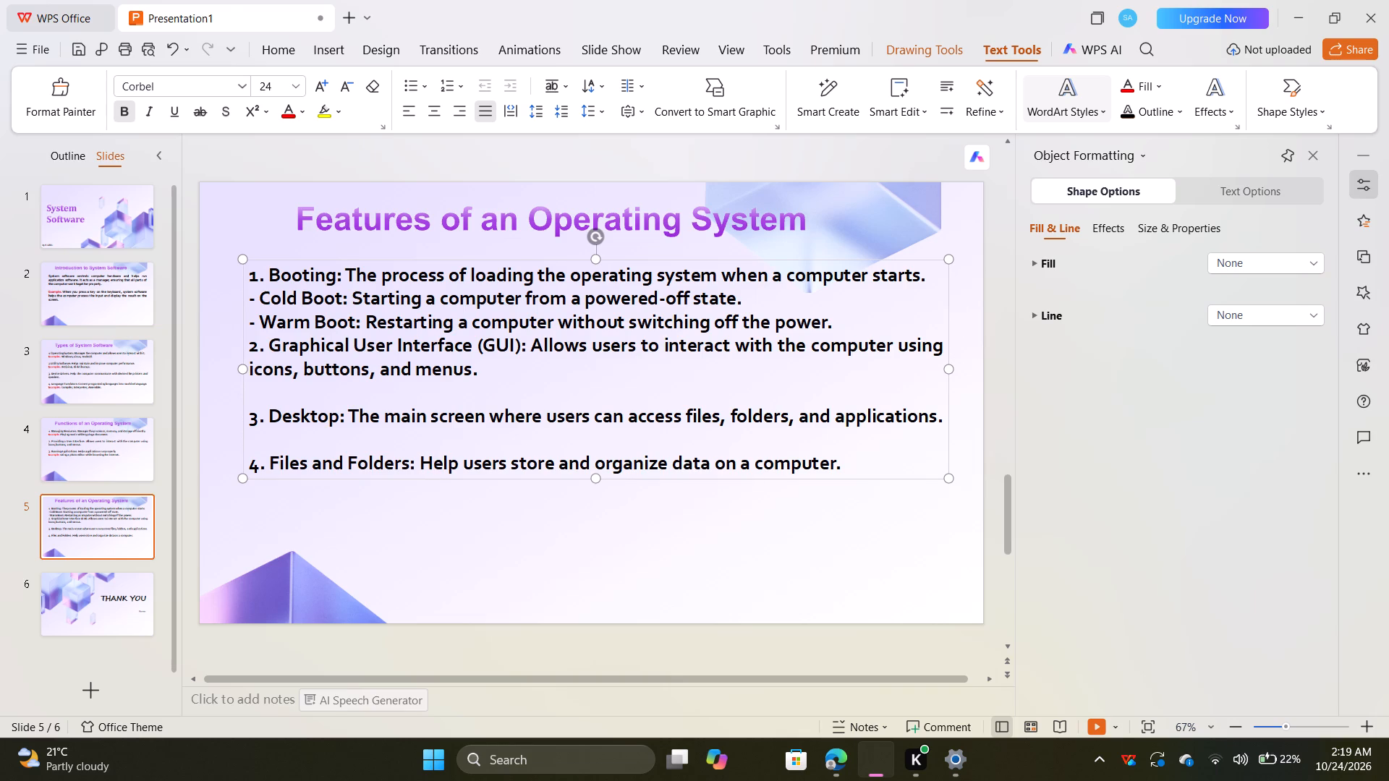
pyautogui.click(252, 296)
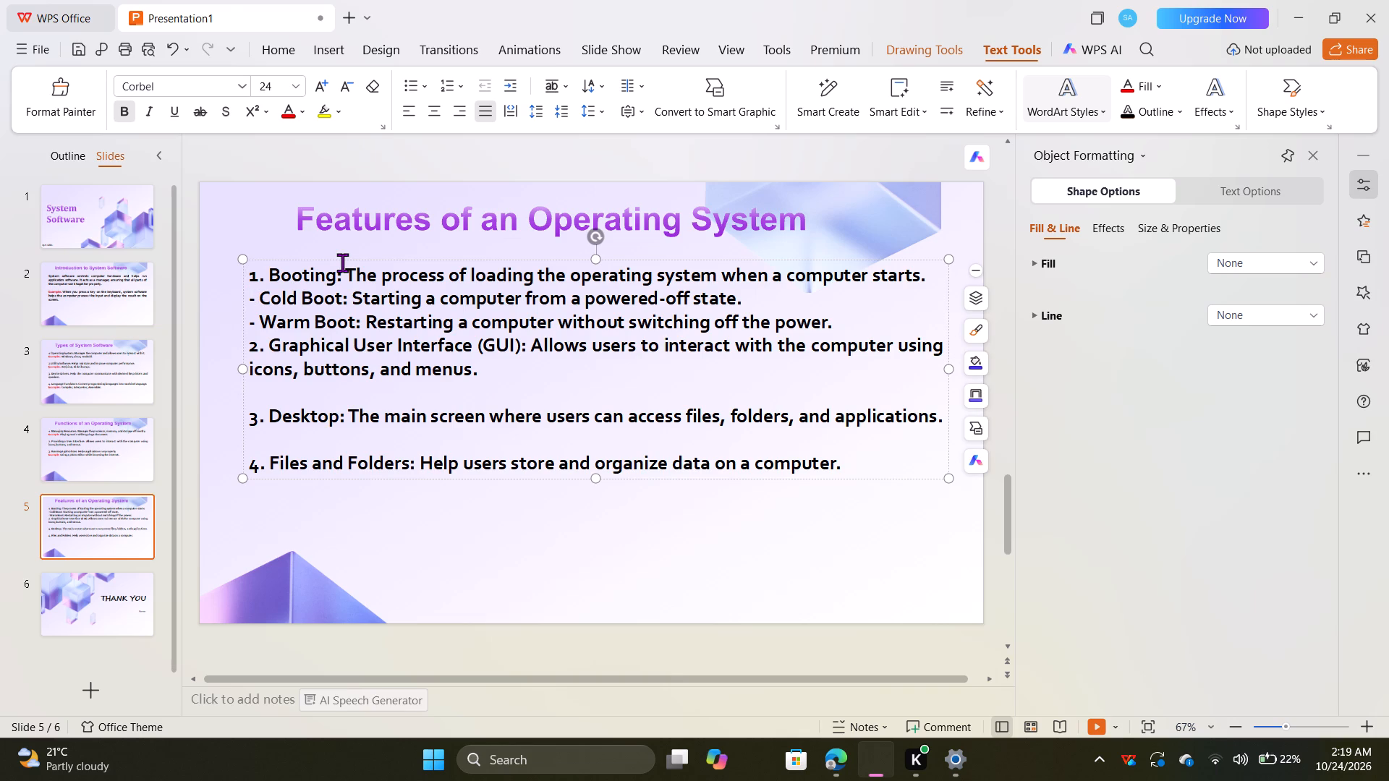
pyautogui.press('Tab')
pyautogui.press('Down')
pyautogui.press('Left')
pyautogui.press('Left')
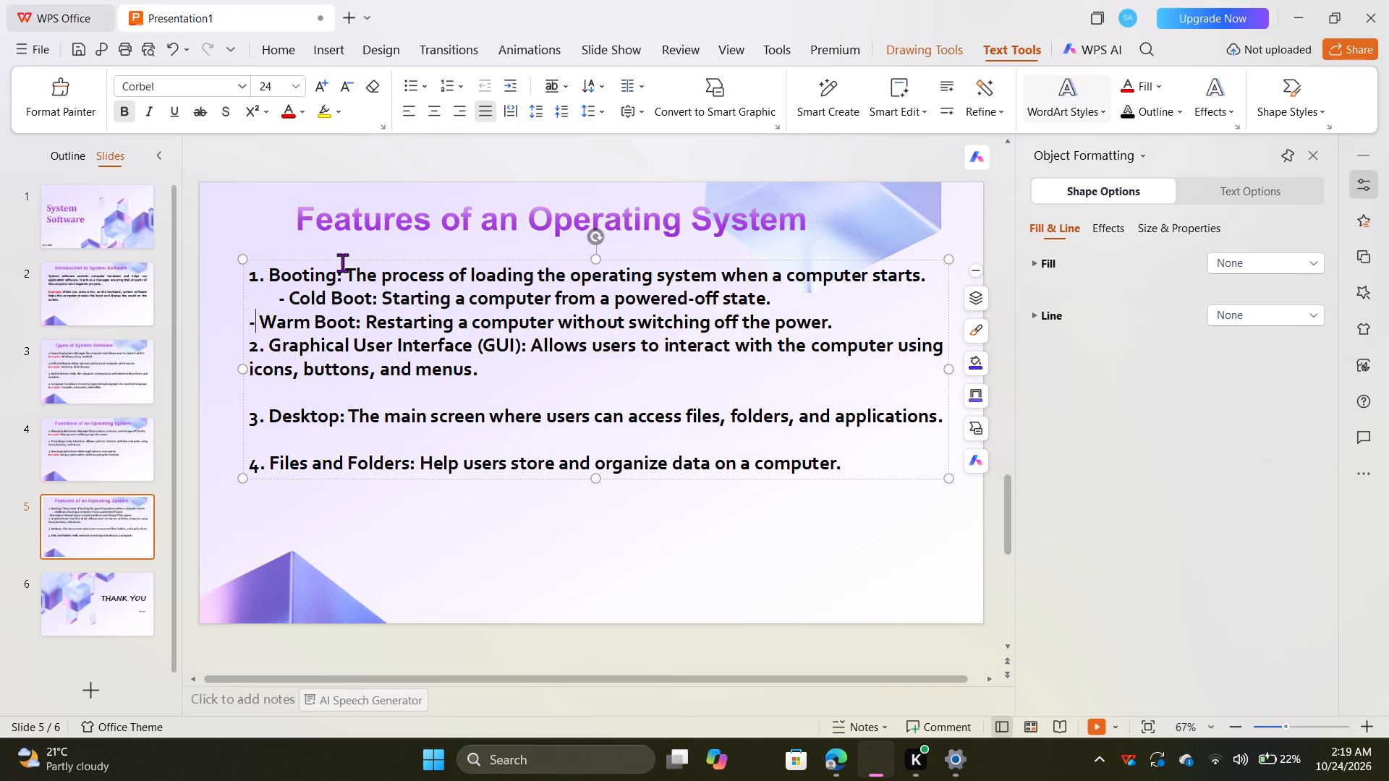
pyautogui.press('Left')
pyautogui.press('Tab')
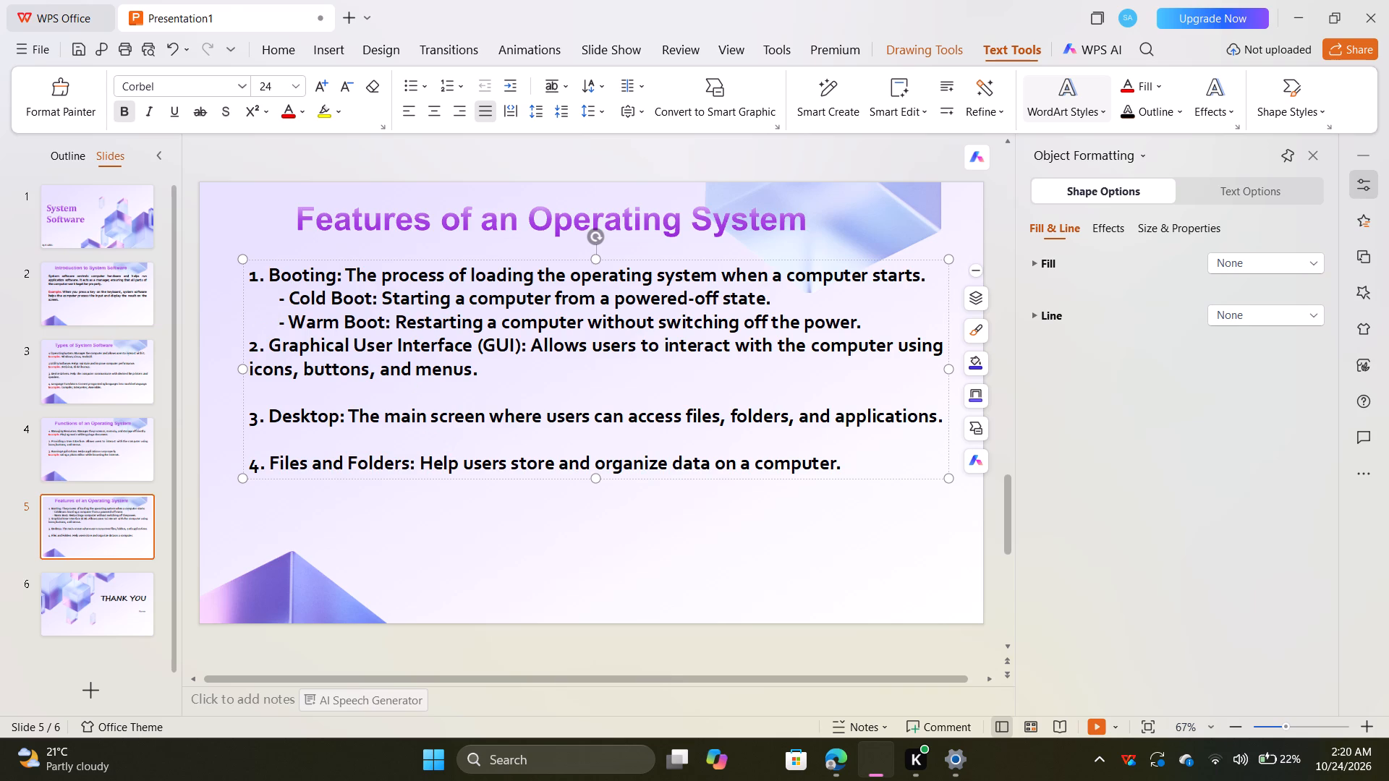
pyautogui.click(536, 532)
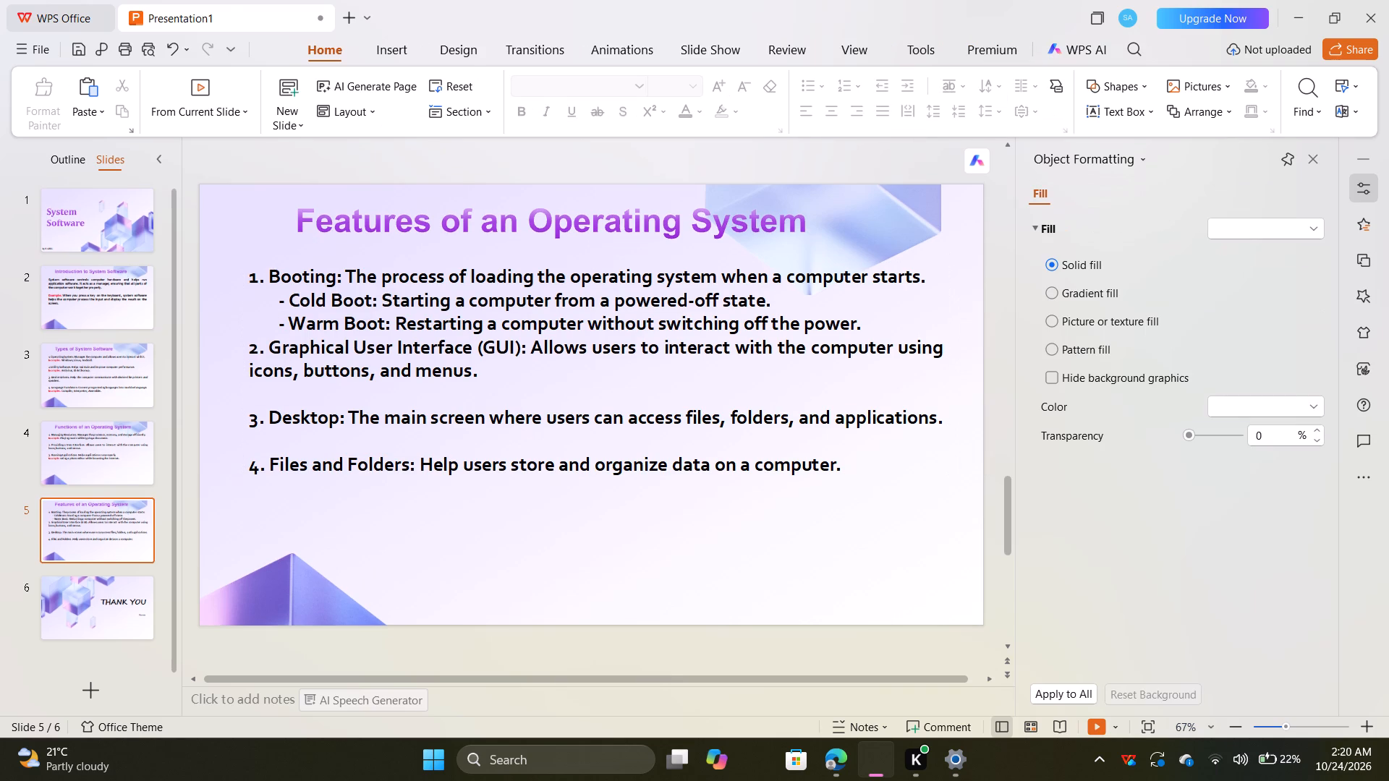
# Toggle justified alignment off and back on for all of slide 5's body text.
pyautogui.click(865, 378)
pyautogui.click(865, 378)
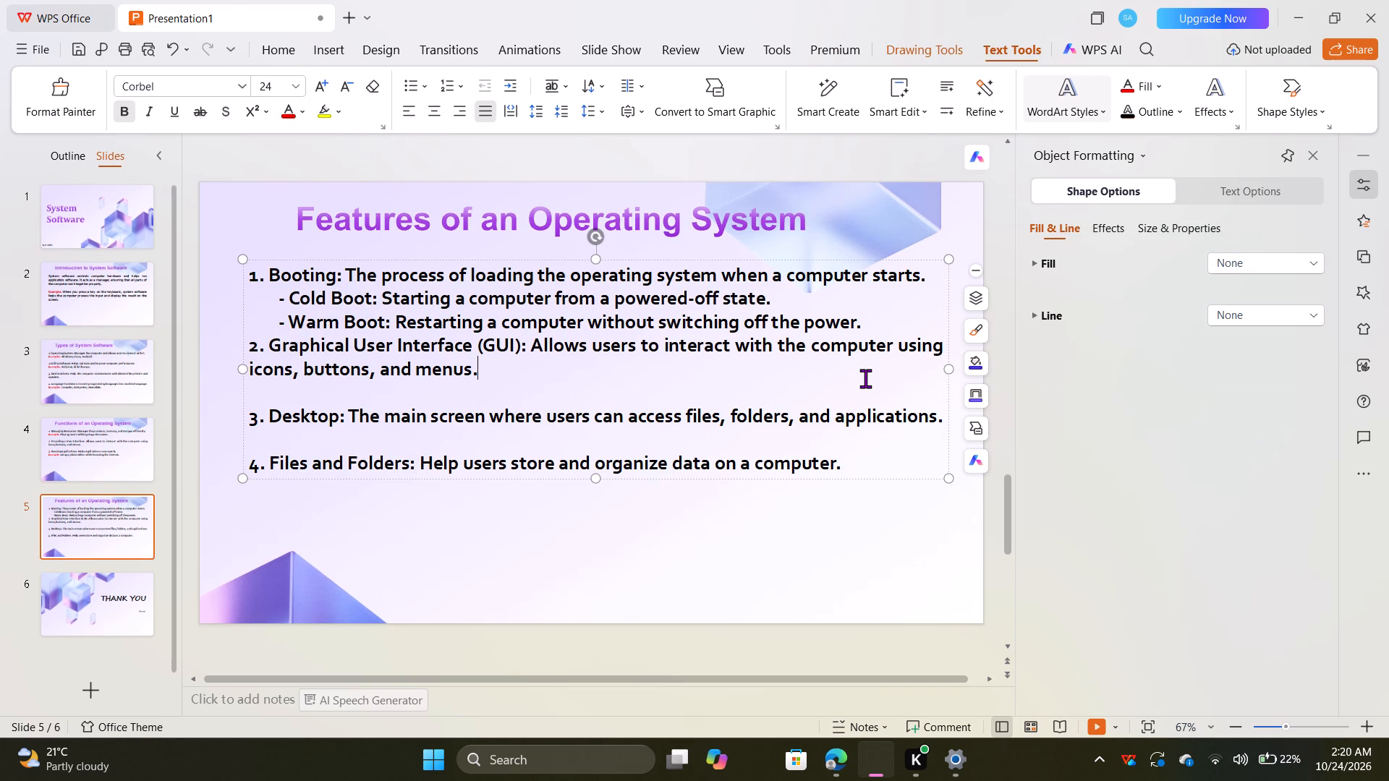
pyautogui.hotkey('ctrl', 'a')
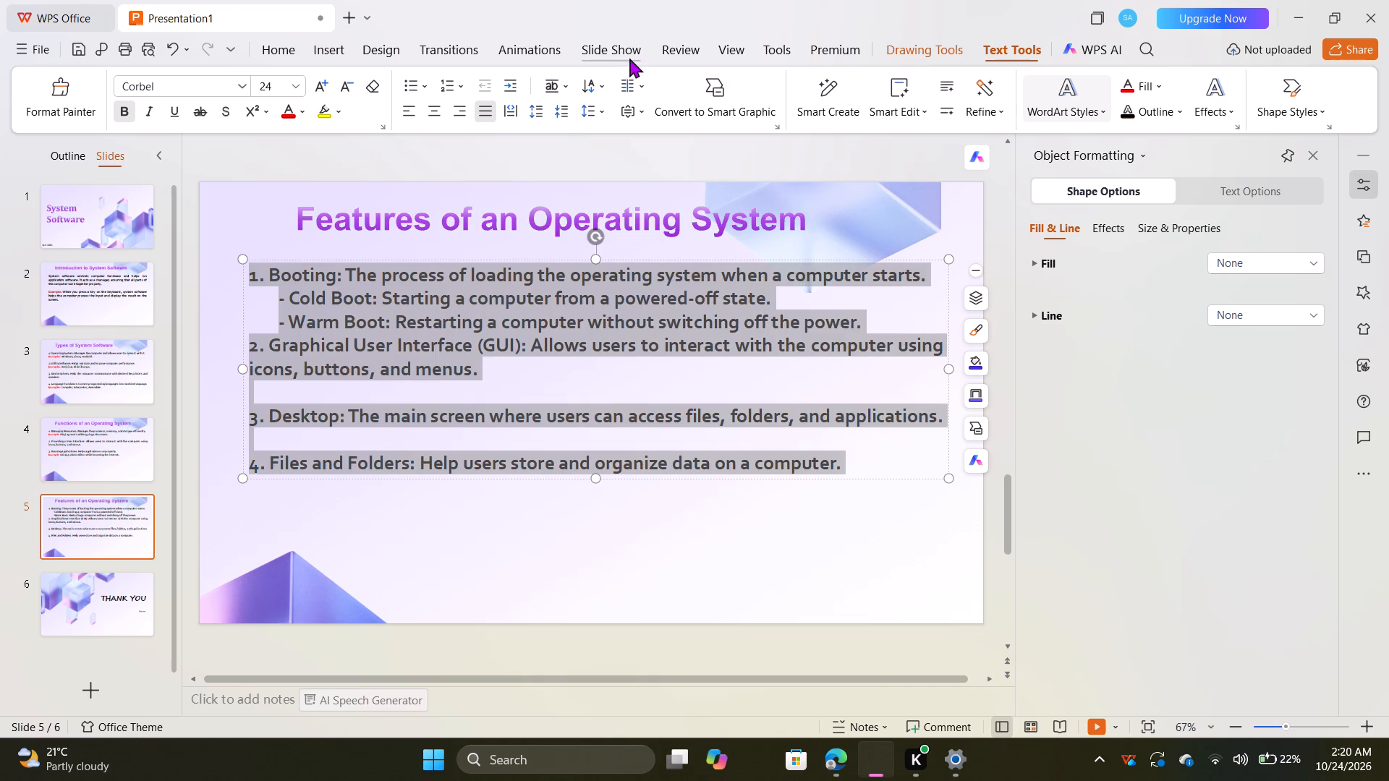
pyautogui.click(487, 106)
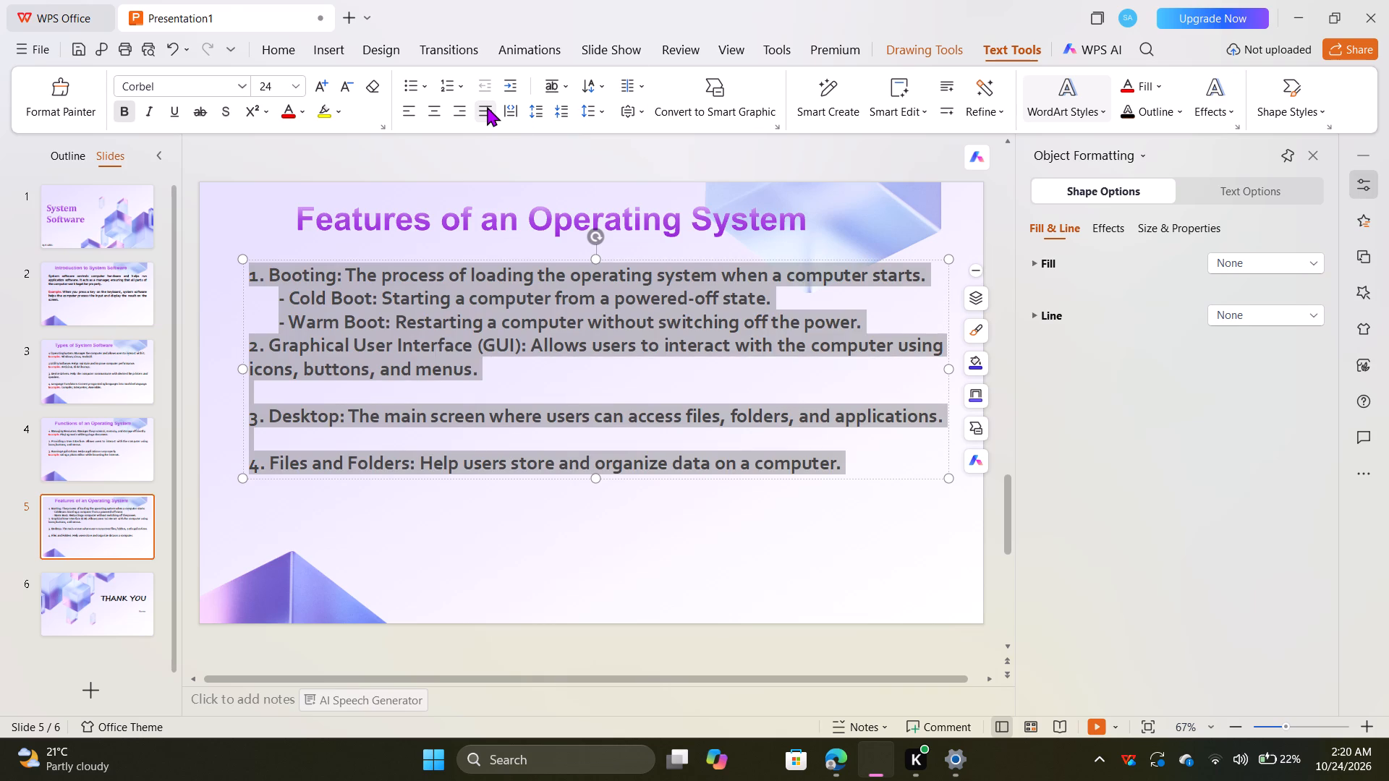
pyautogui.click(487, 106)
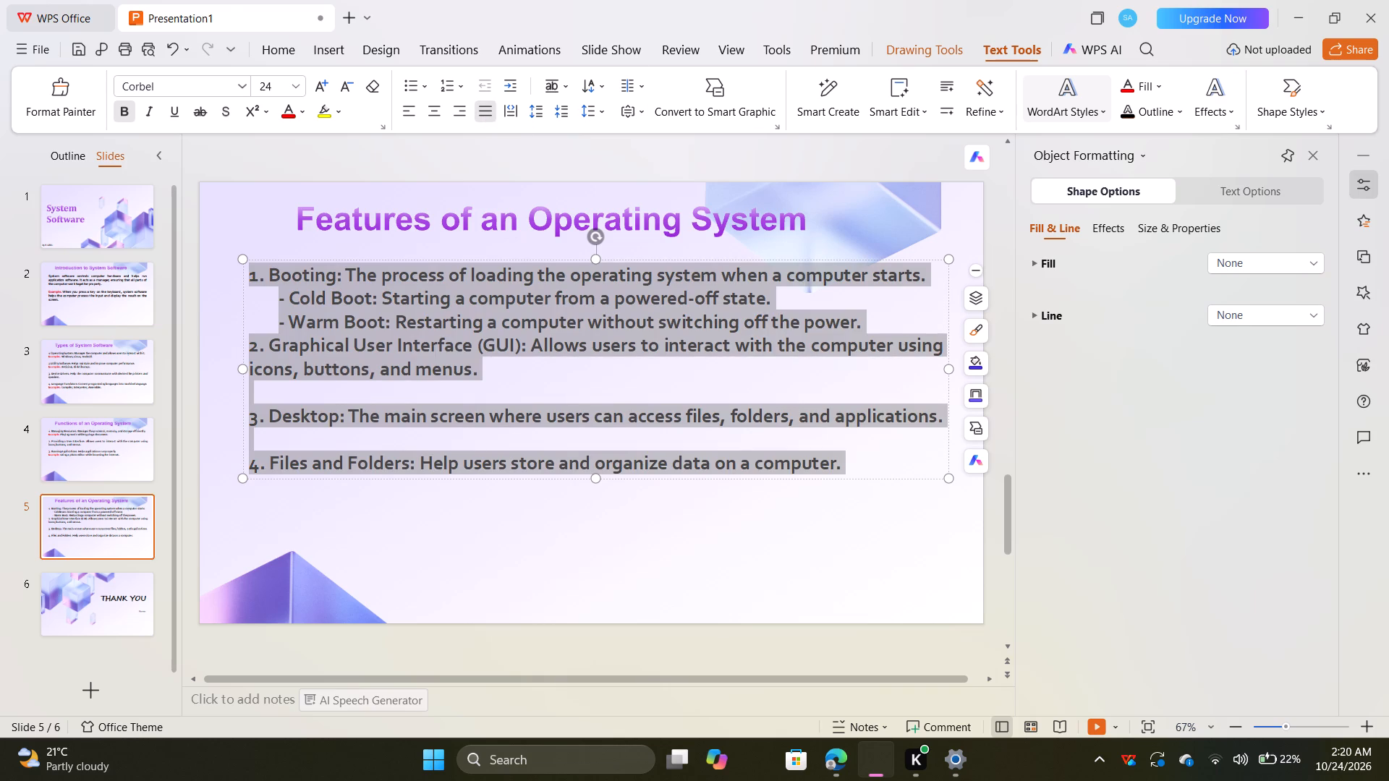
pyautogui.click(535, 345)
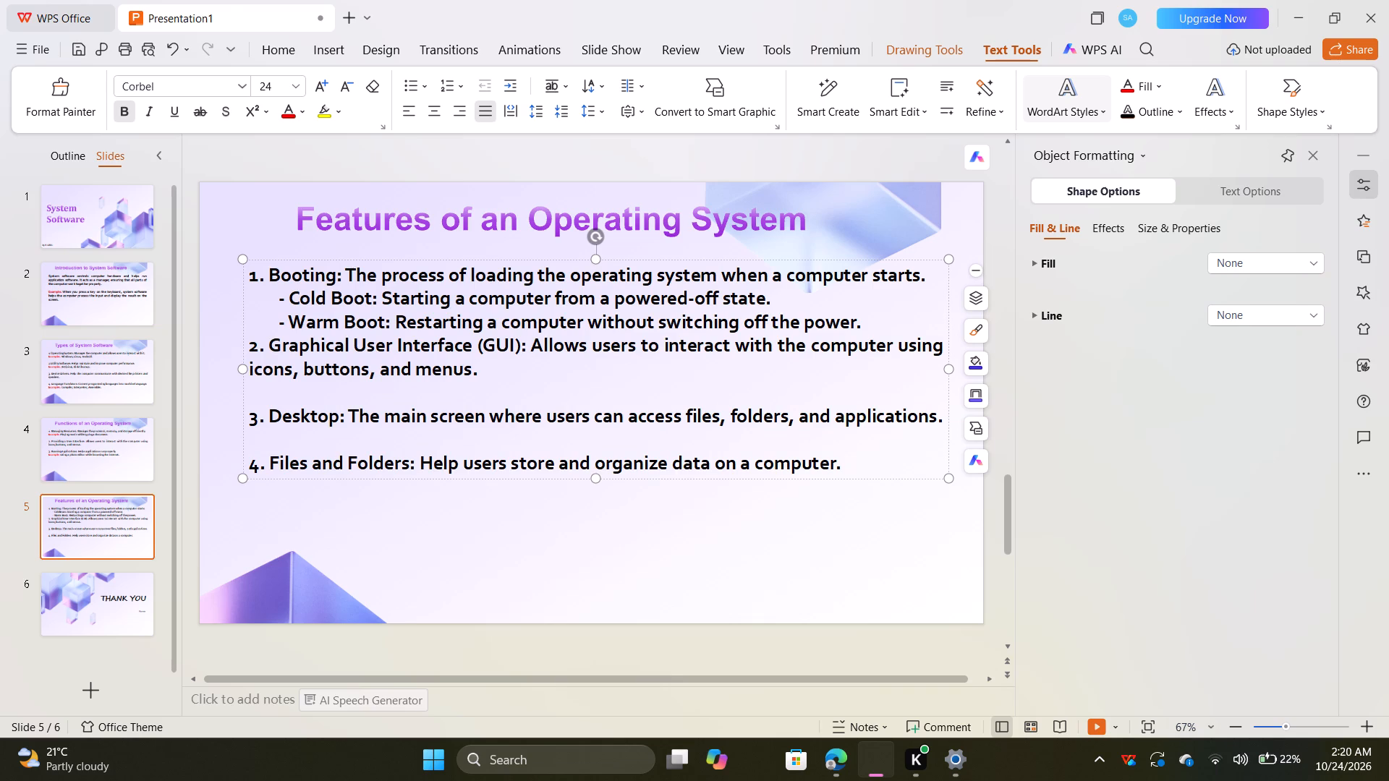
# Duplicate slide 5, Features of an Operating System.
pyautogui.rightClick(98, 513)
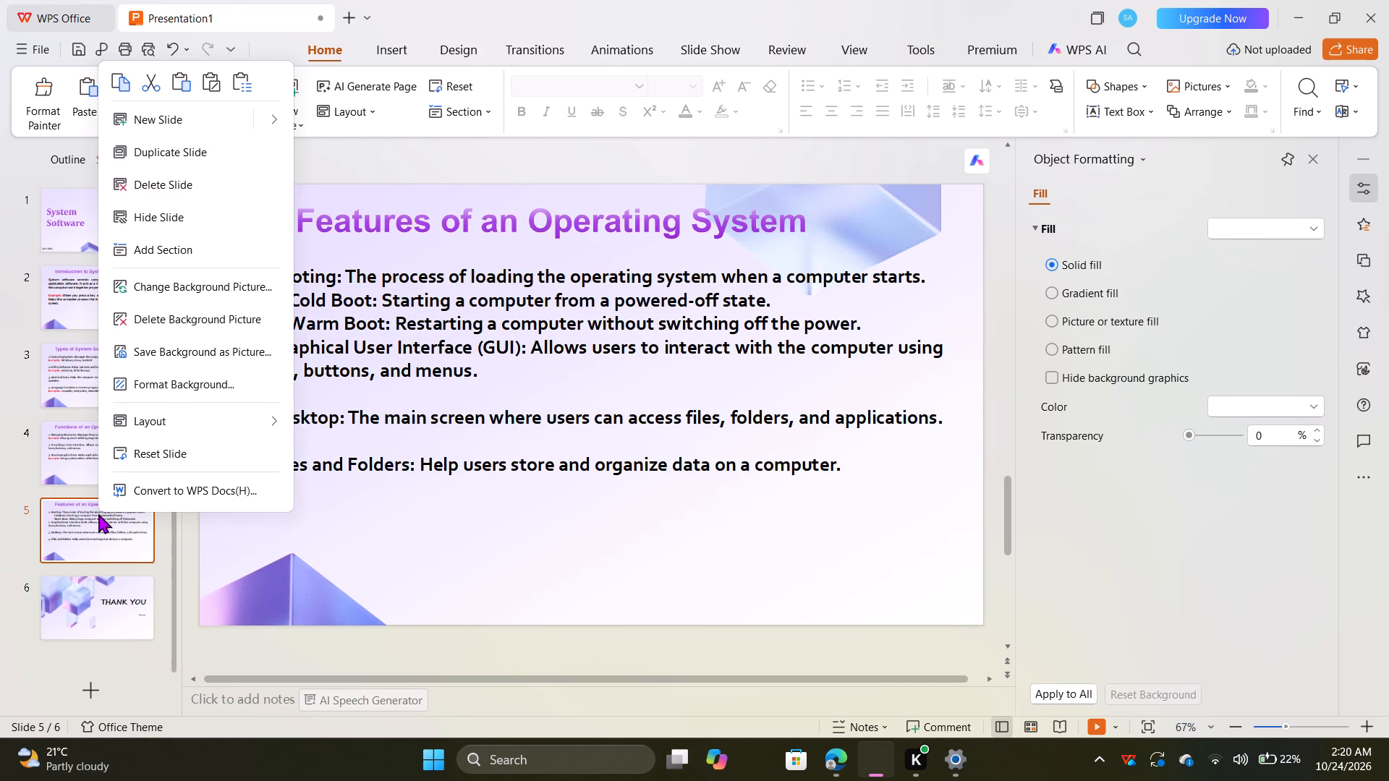
pyautogui.click(169, 153)
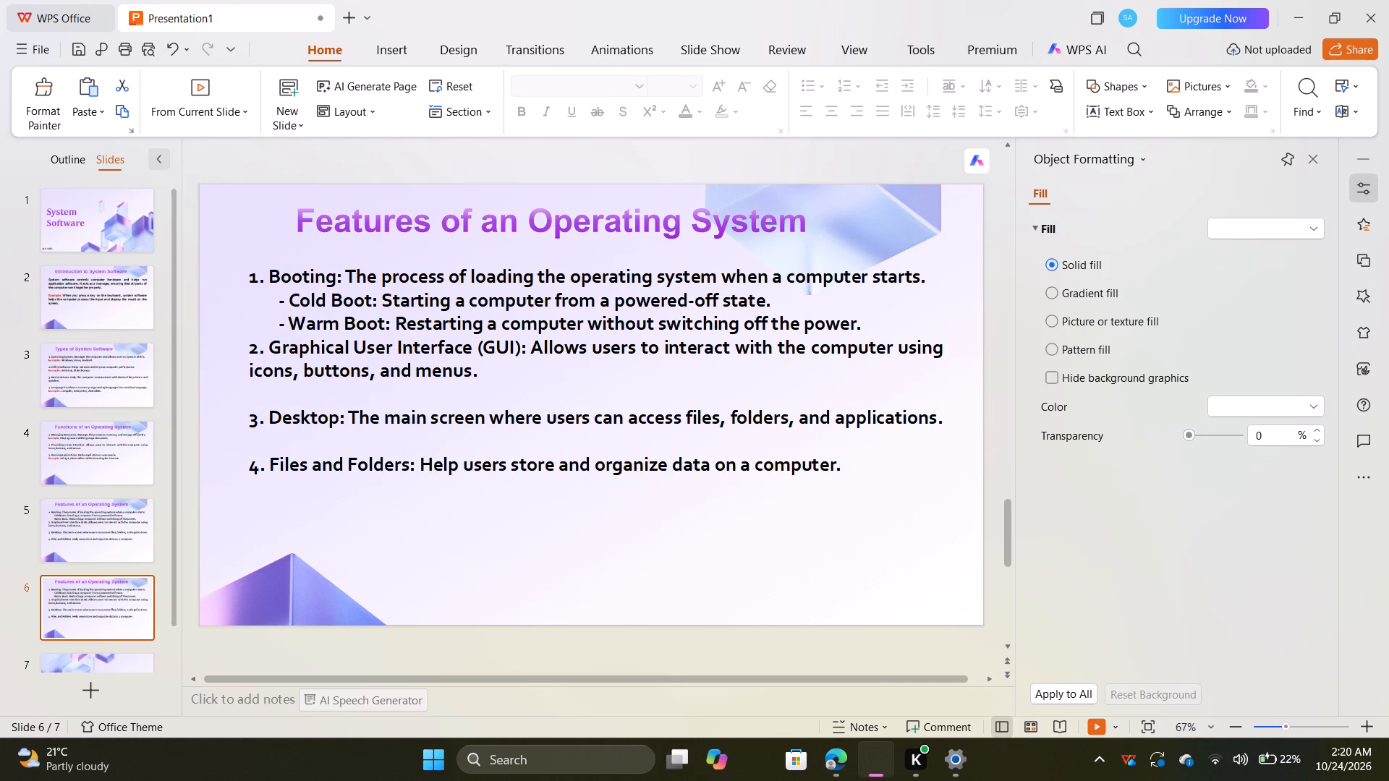
# Switch to the MS-CIT book PDF in Edge and copy section 2.2's introduction and Embedded Operating Systems item.
pyautogui.click(836, 767)
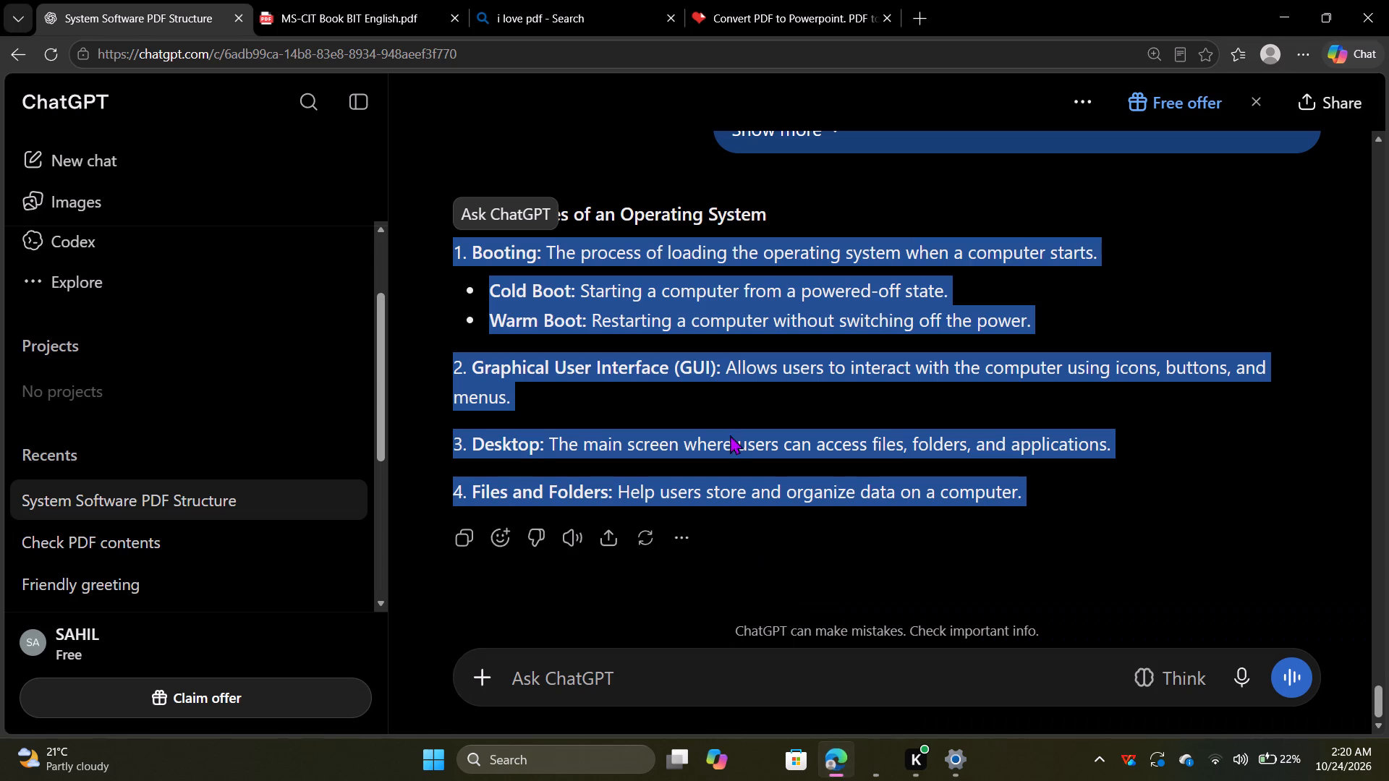
pyautogui.click(384, 0)
pyautogui.scroll(-4, 508, 427)
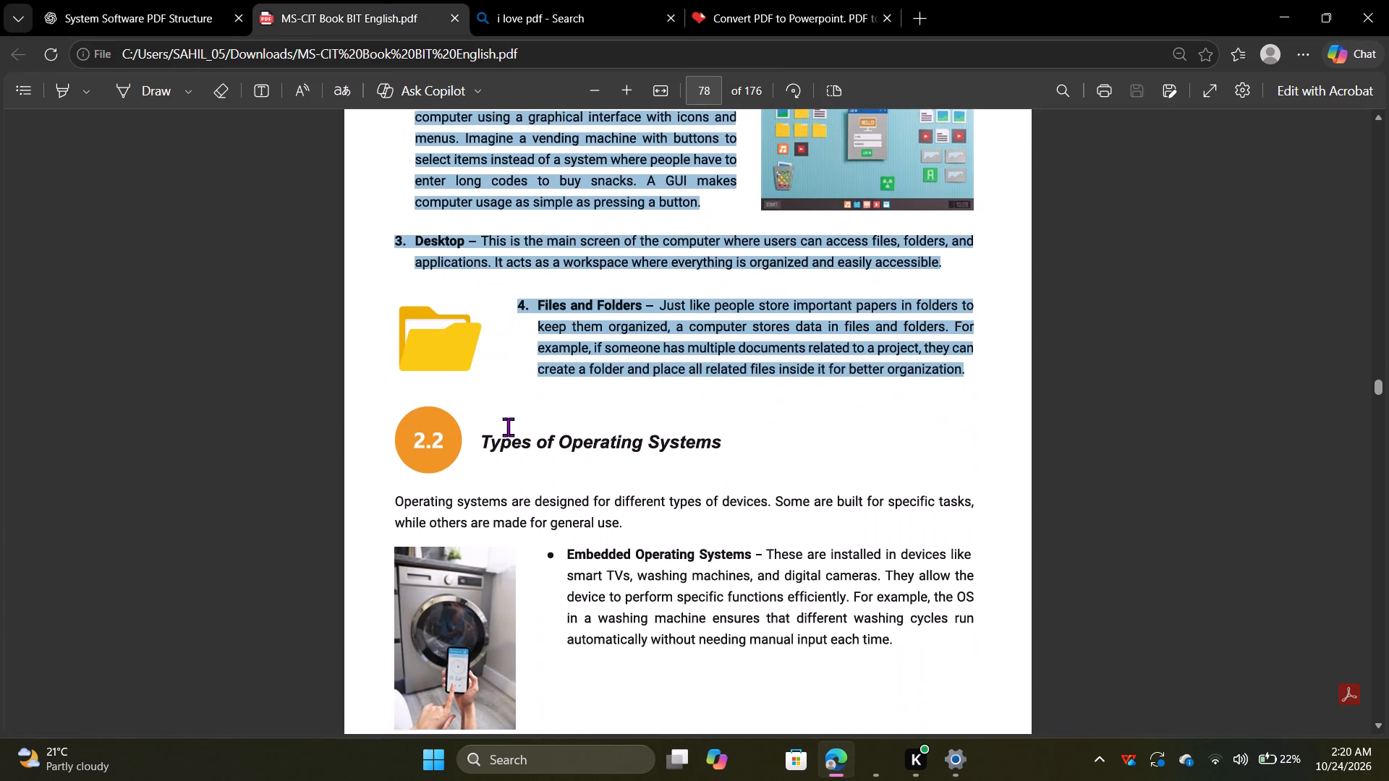
pyautogui.moveTo(481, 441); pyautogui.dragTo(797, 456)
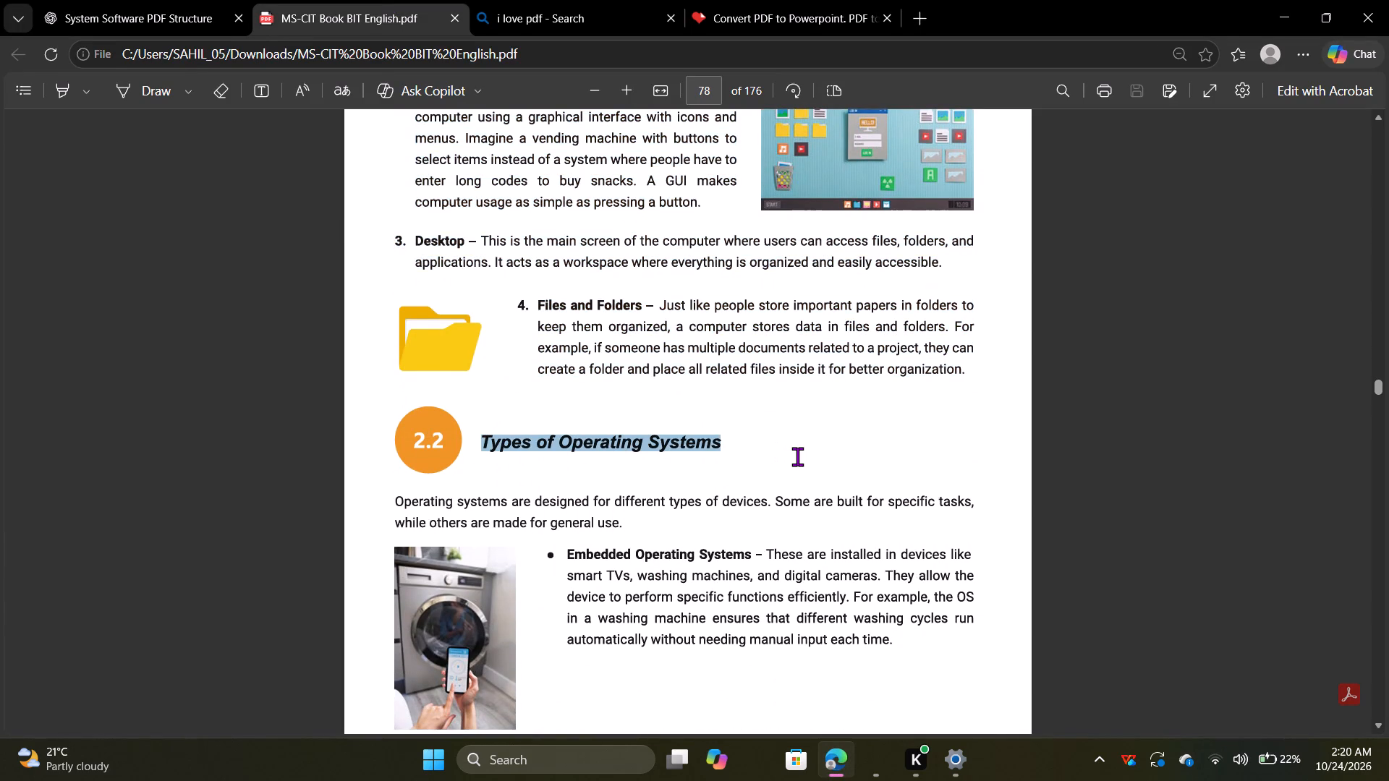
pyautogui.moveTo(797, 456); pyautogui.dragTo(731, 445)
pyautogui.moveTo(731, 445); pyautogui.dragTo(725, 447)
pyautogui.scroll(-2, 725, 447)
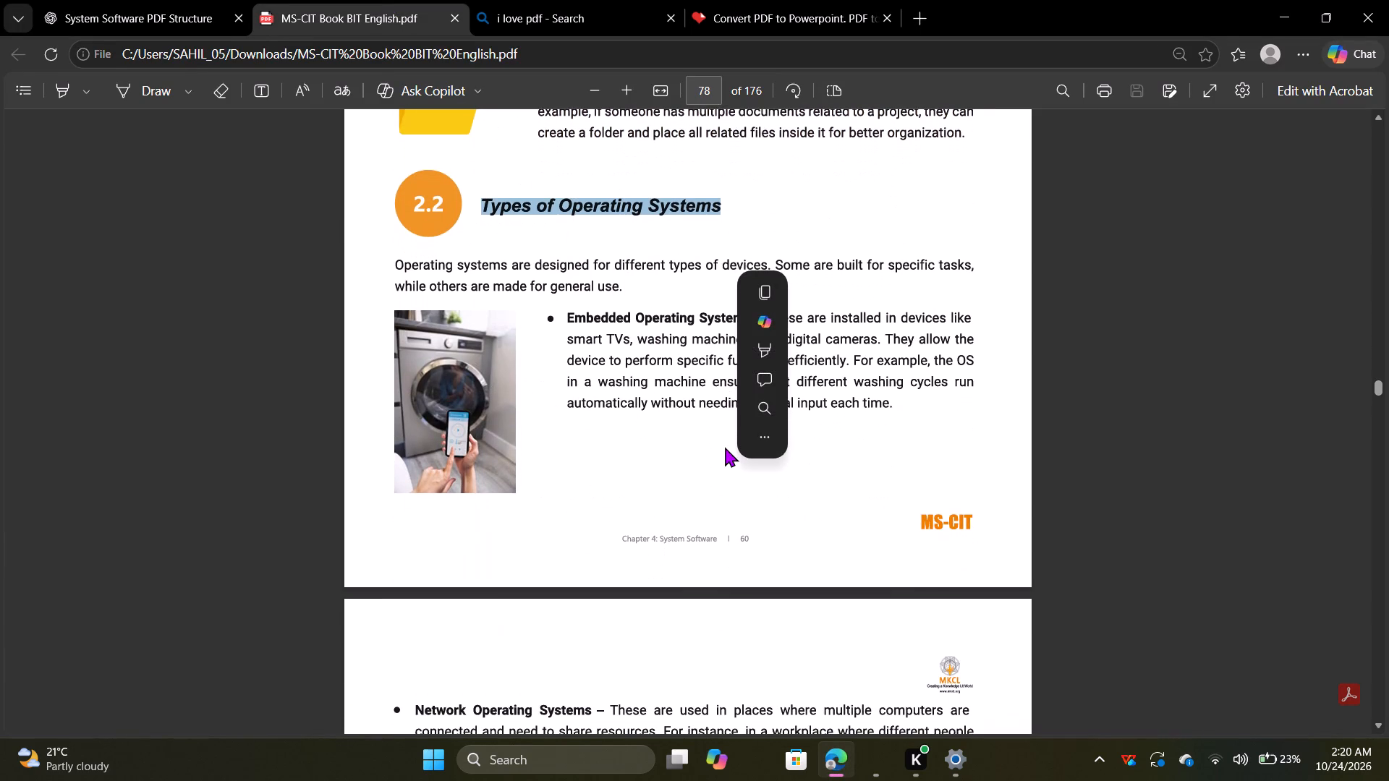
pyautogui.click(690, 452)
pyautogui.scroll(-1, 690, 452)
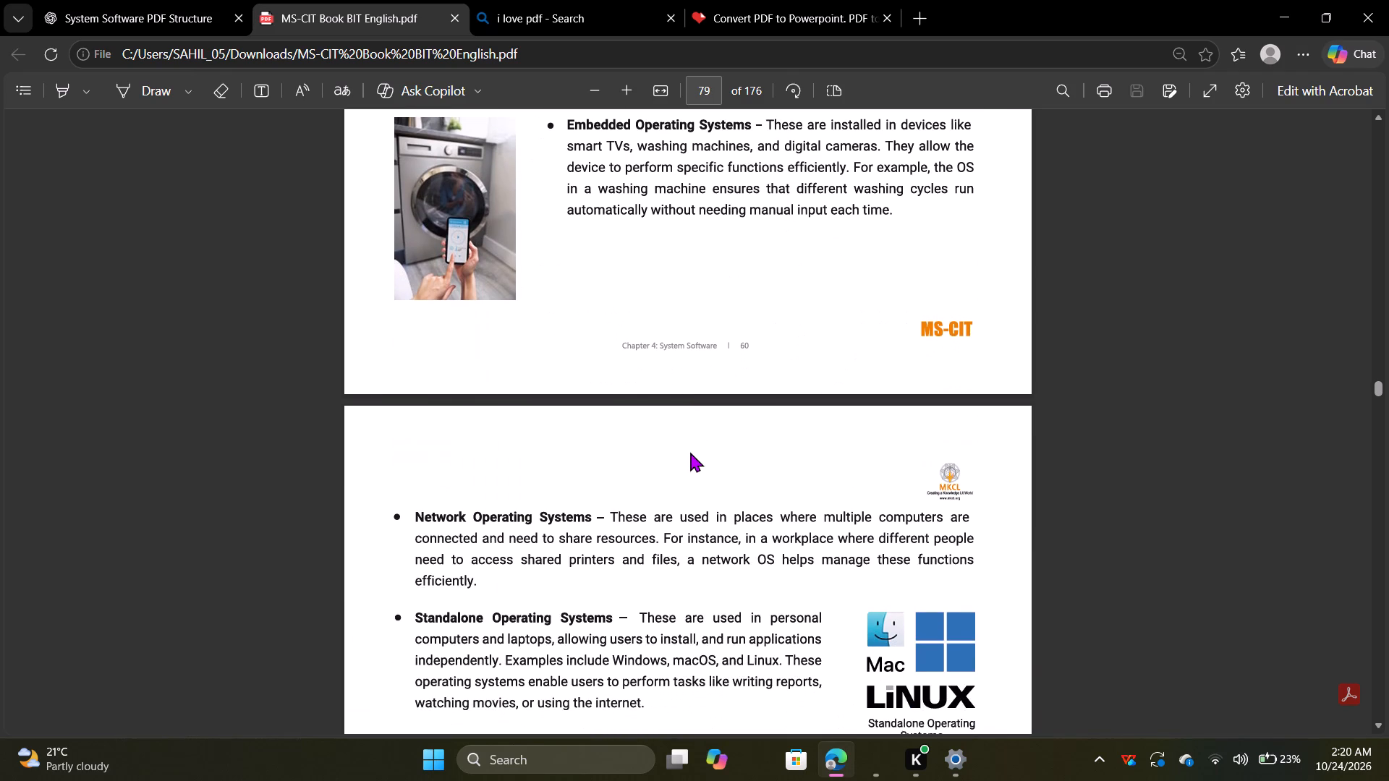
pyautogui.scroll(-3, 690, 452)
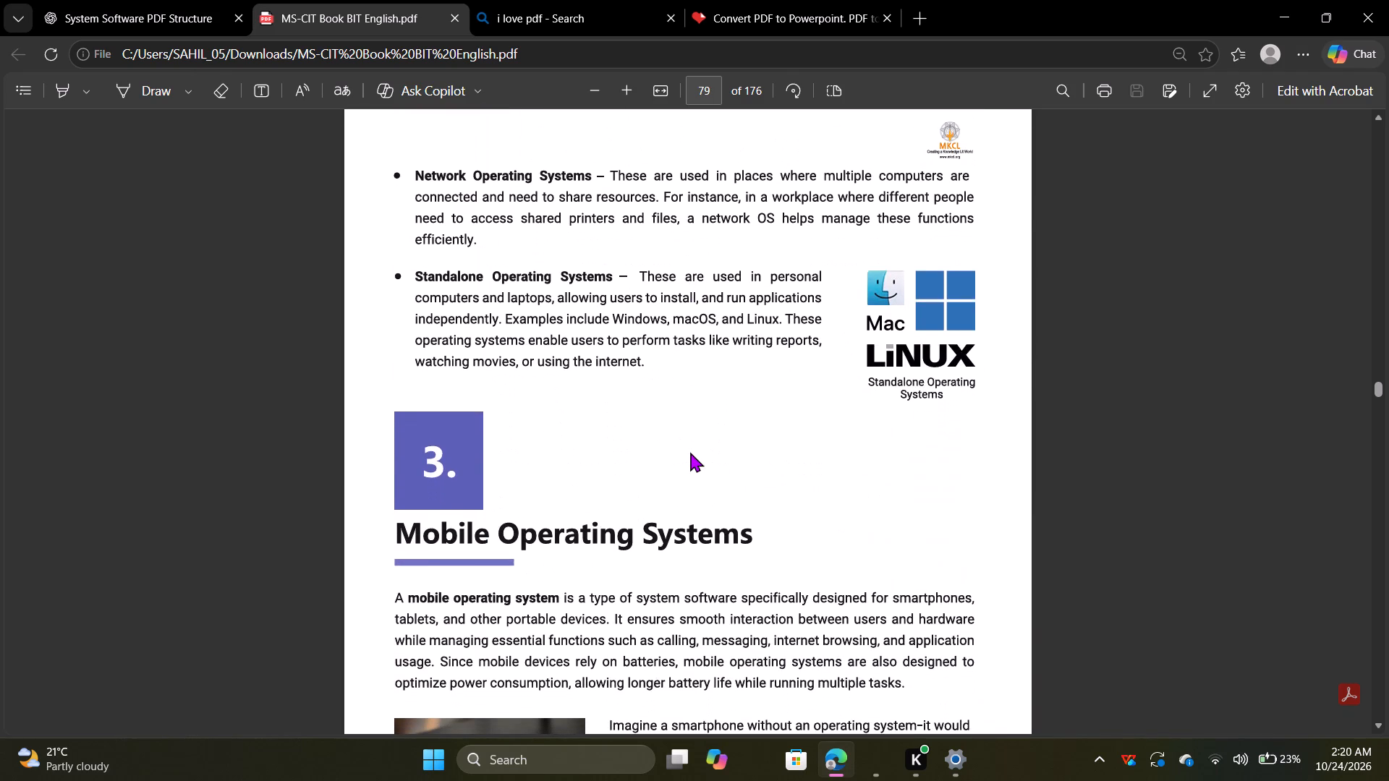
pyautogui.scroll(1, 690, 452)
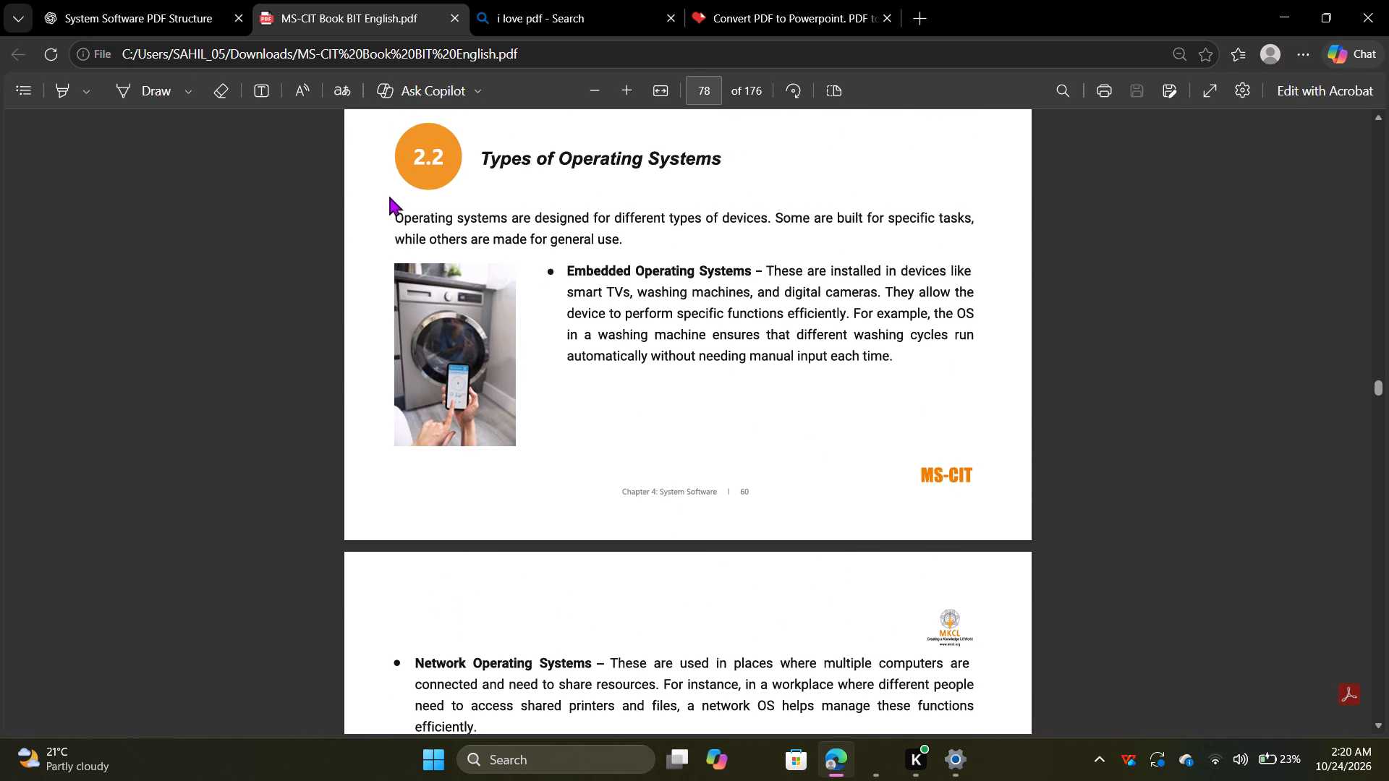
pyautogui.moveTo(392, 213); pyautogui.dragTo(935, 423)
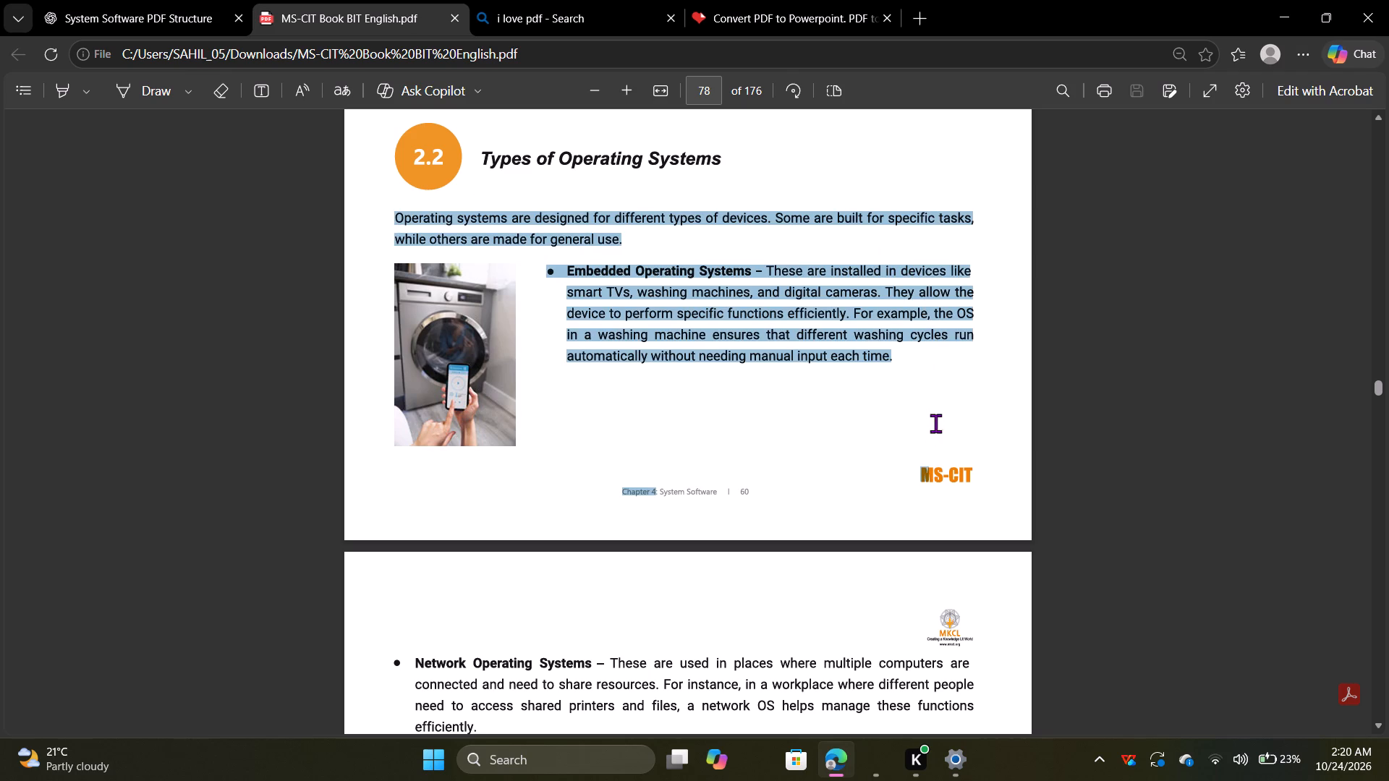
pyautogui.moveTo(935, 423); pyautogui.dragTo(899, 354)
pyautogui.hotkey('ctrl', 'c')
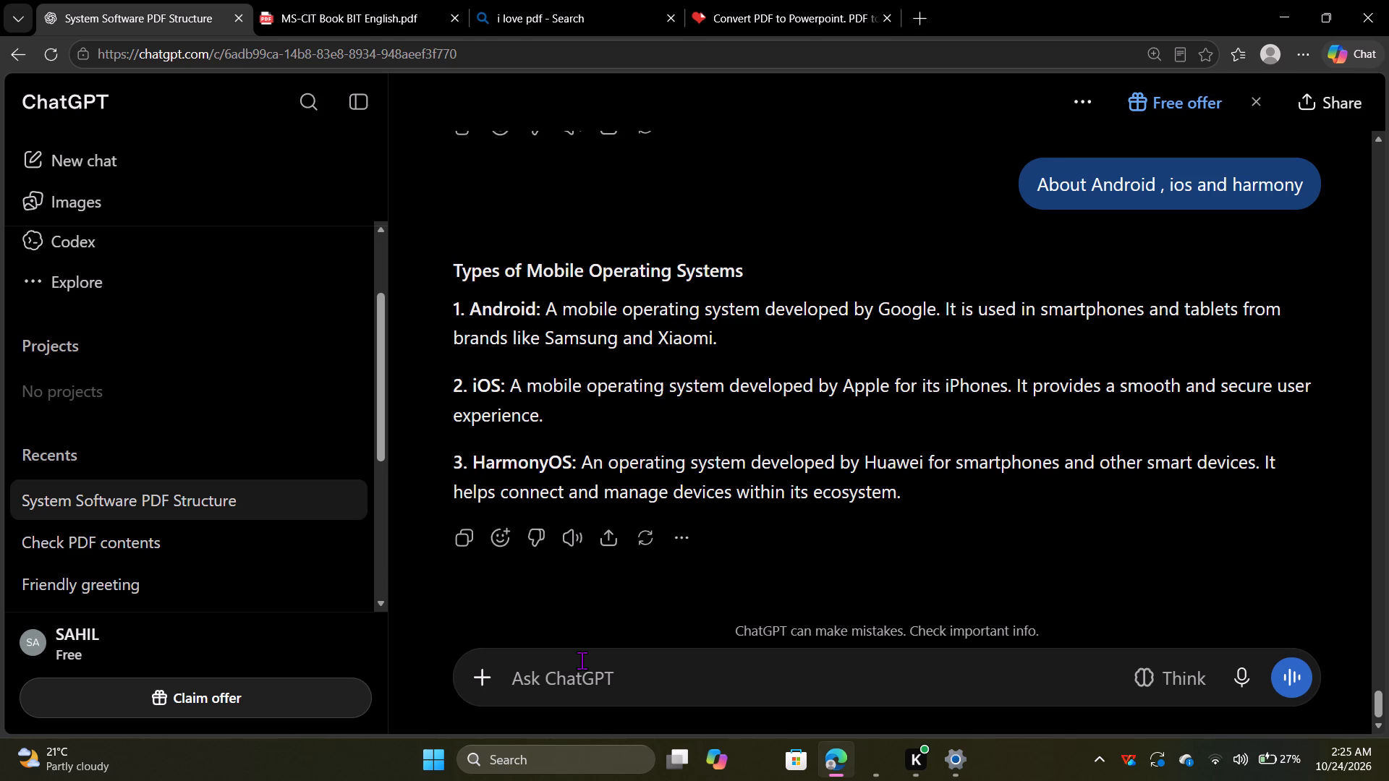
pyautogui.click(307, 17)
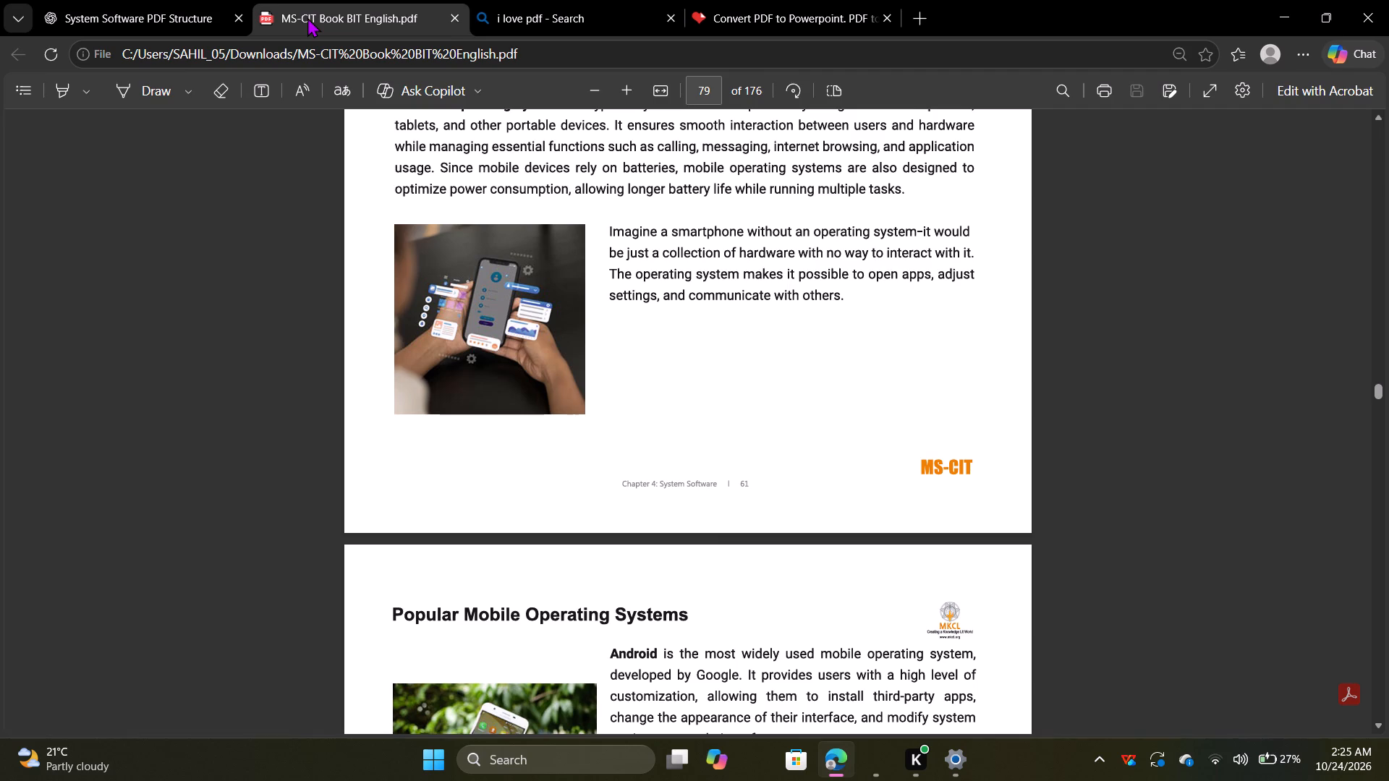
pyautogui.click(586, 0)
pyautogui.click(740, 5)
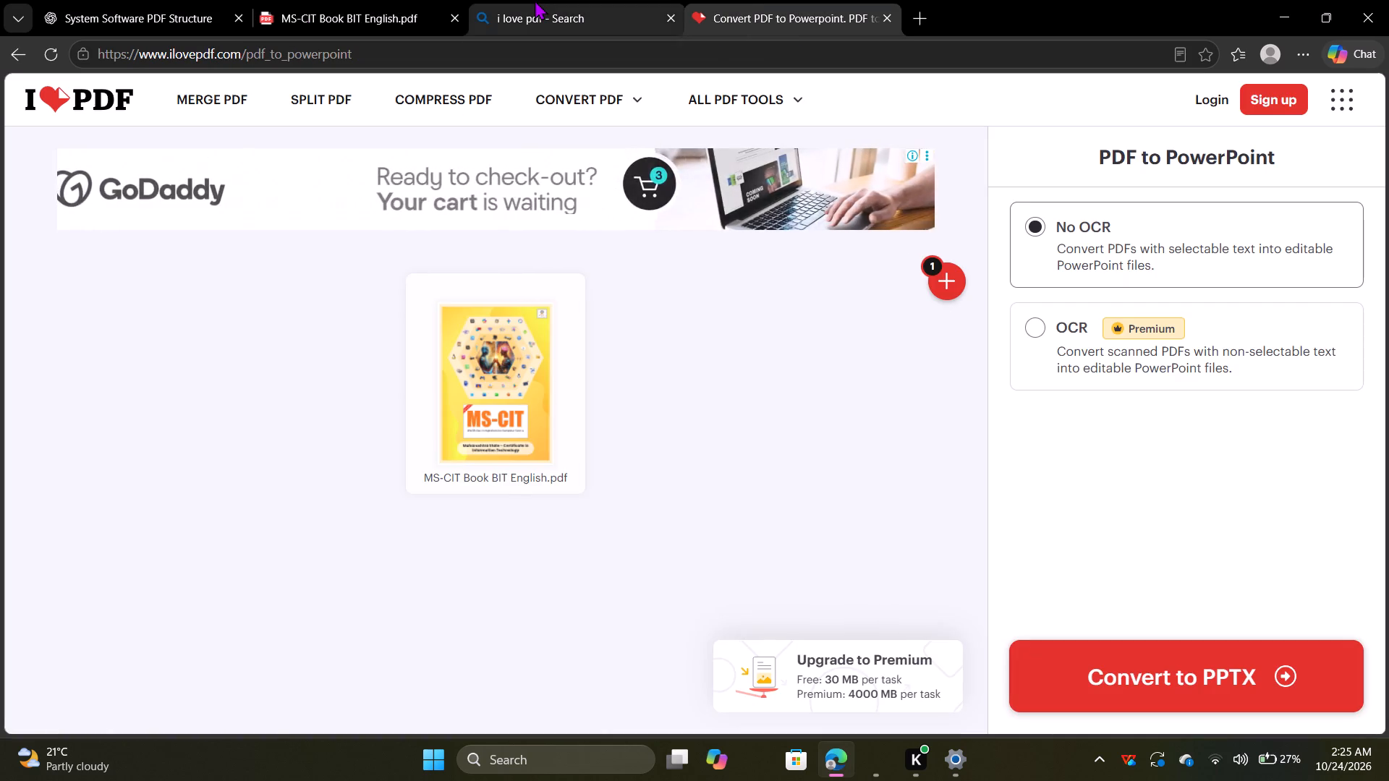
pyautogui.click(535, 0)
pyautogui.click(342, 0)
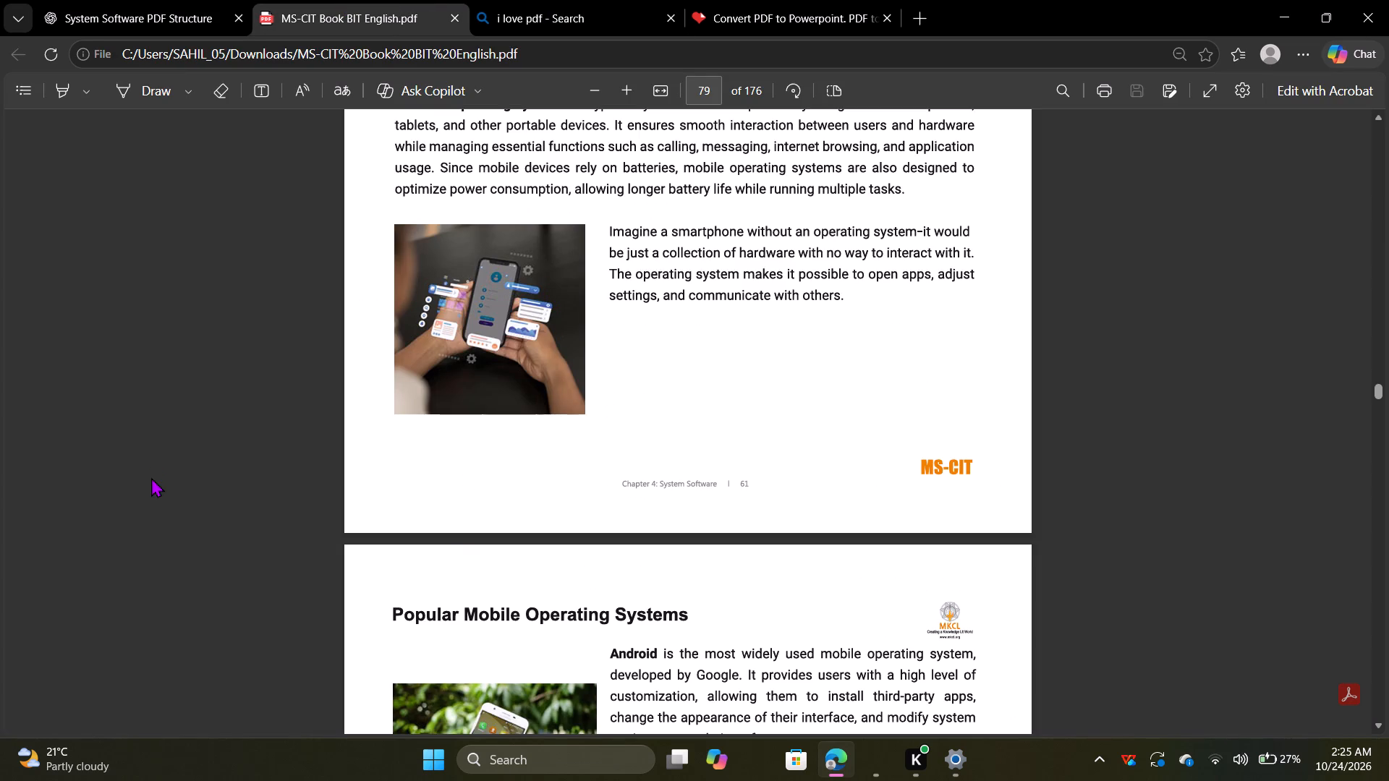
# Look through the MS-CIT book's pages around Types of Operating Systems, Mobile Operating Systems and Popular Mobile Operating Systems.
pyautogui.scroll(-4, 373, 448)
pyautogui.scroll(4, 353, 448)
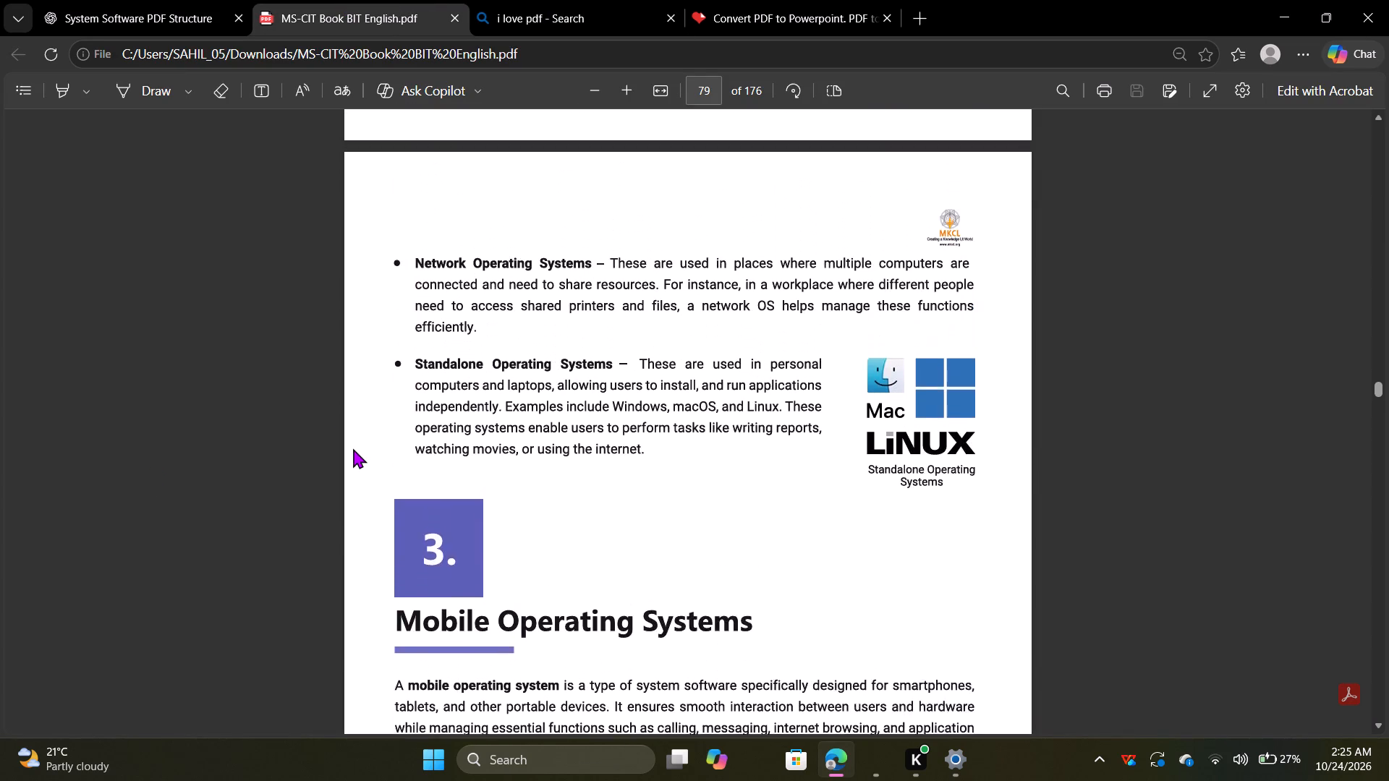
pyautogui.scroll(-2, 353, 448)
pyautogui.scroll(4, 353, 448)
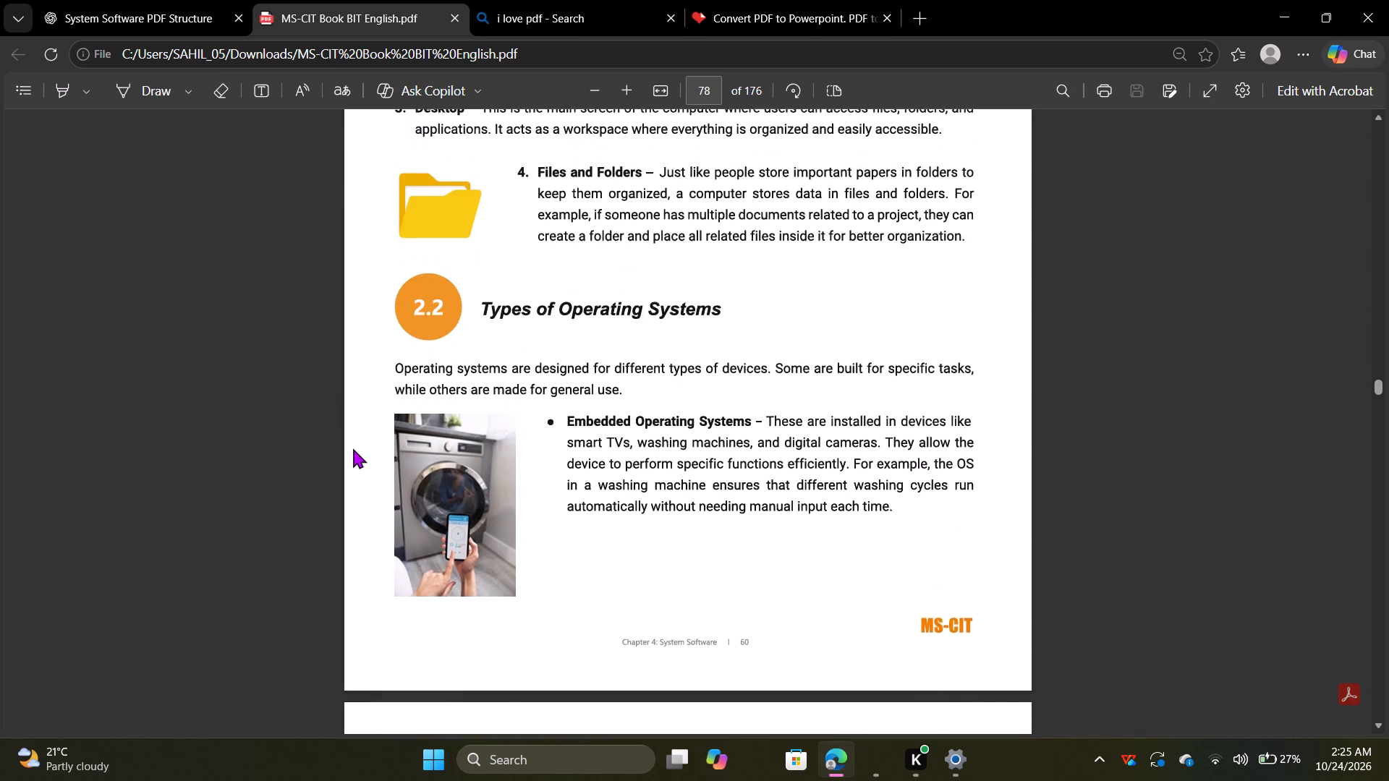
pyautogui.scroll(-7, 353, 448)
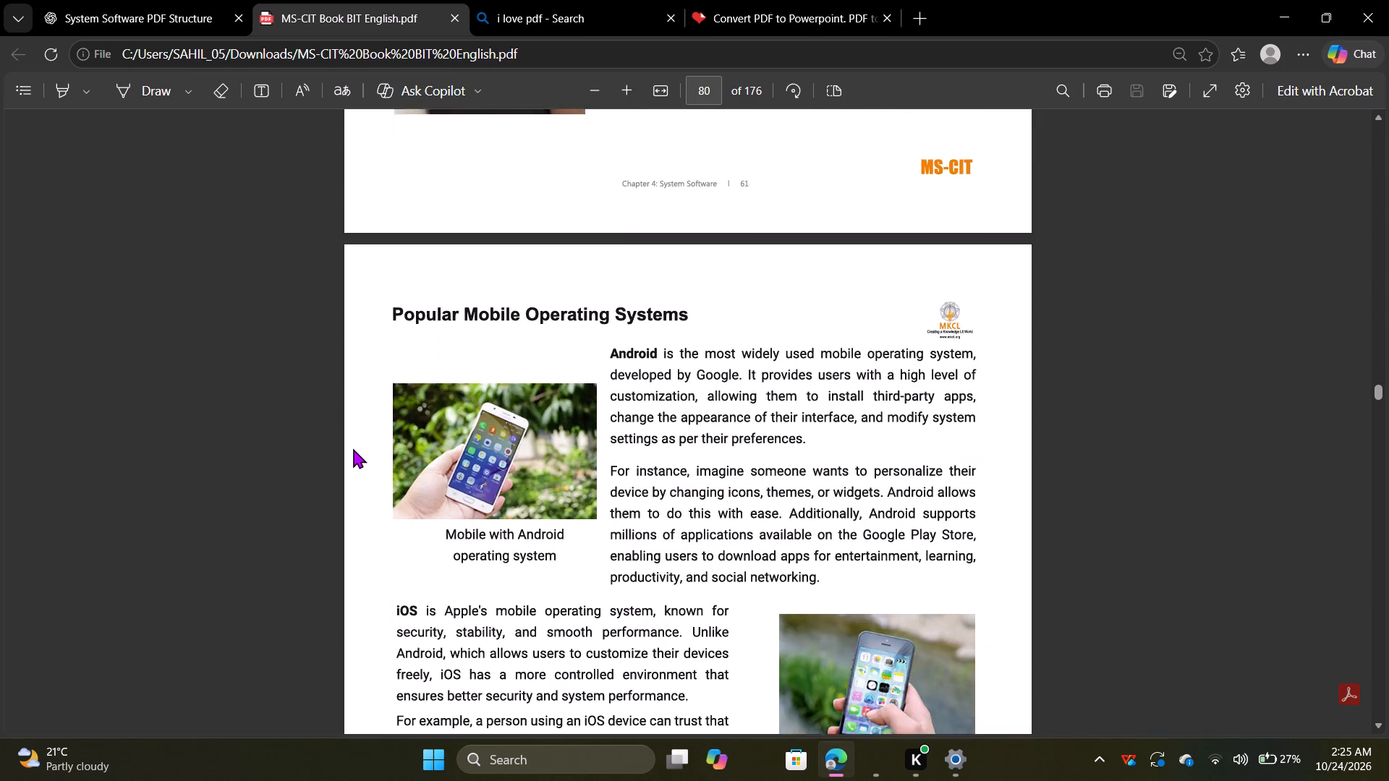
pyautogui.scroll(-5, 353, 448)
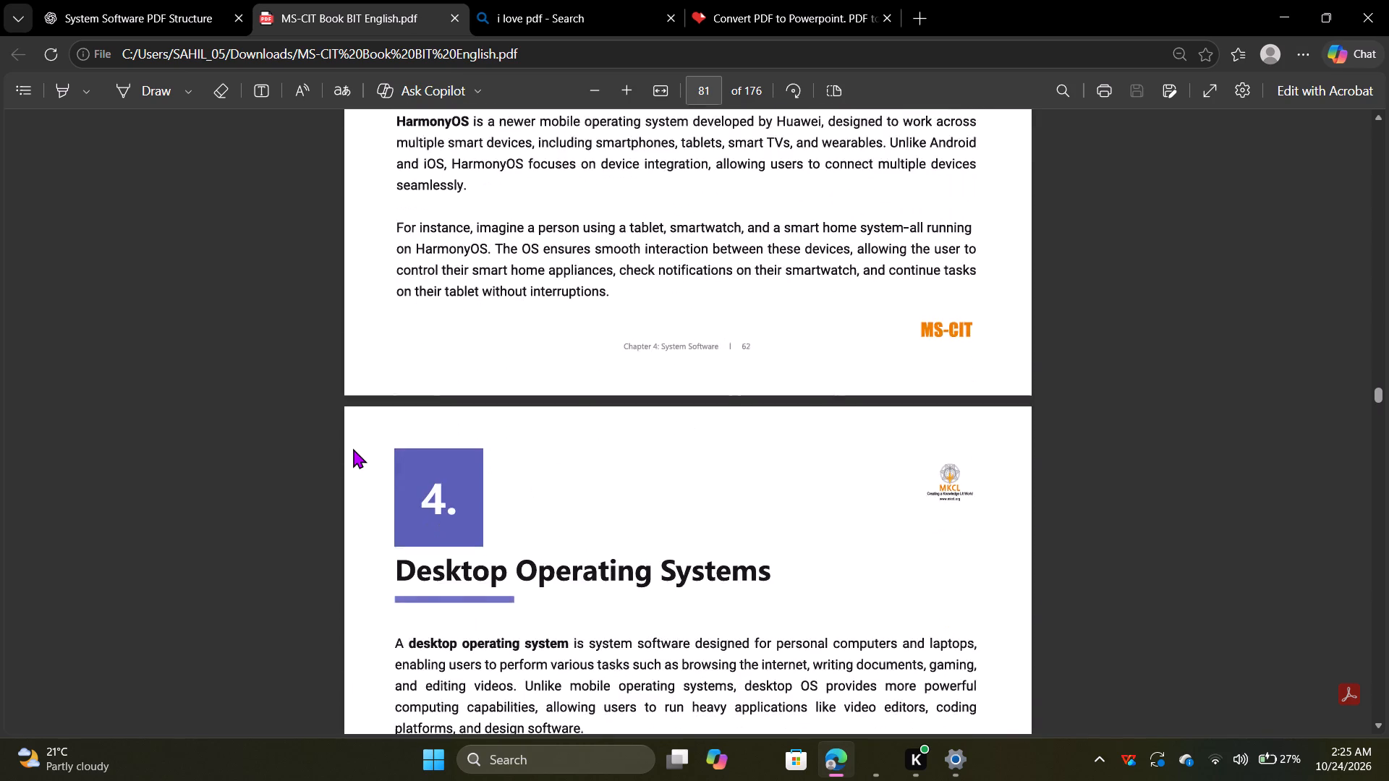
pyautogui.scroll(4, 353, 448)
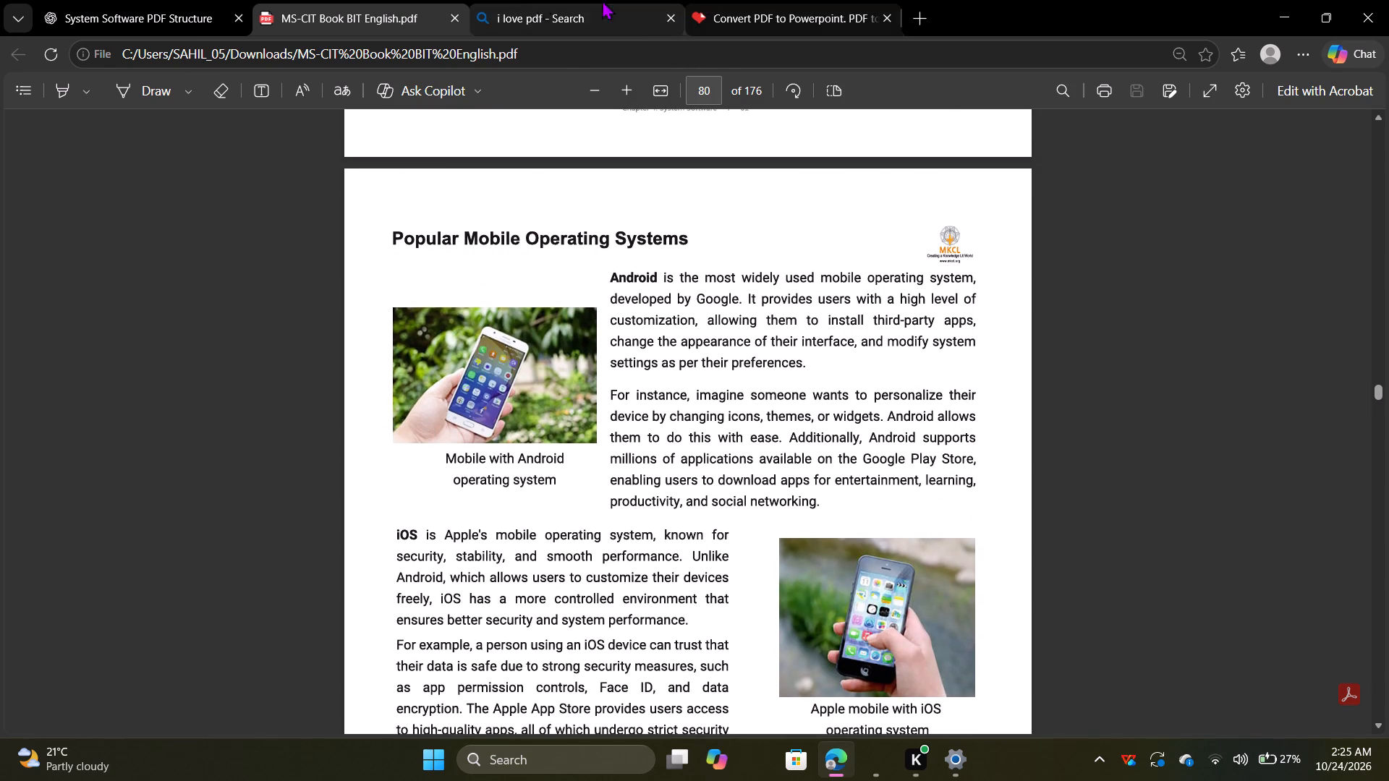
# Replace the "i love pdf" query in the Bing search tab and search for "android os developed by".
pyautogui.click(517, 0)
pyautogui.click(405, 114)
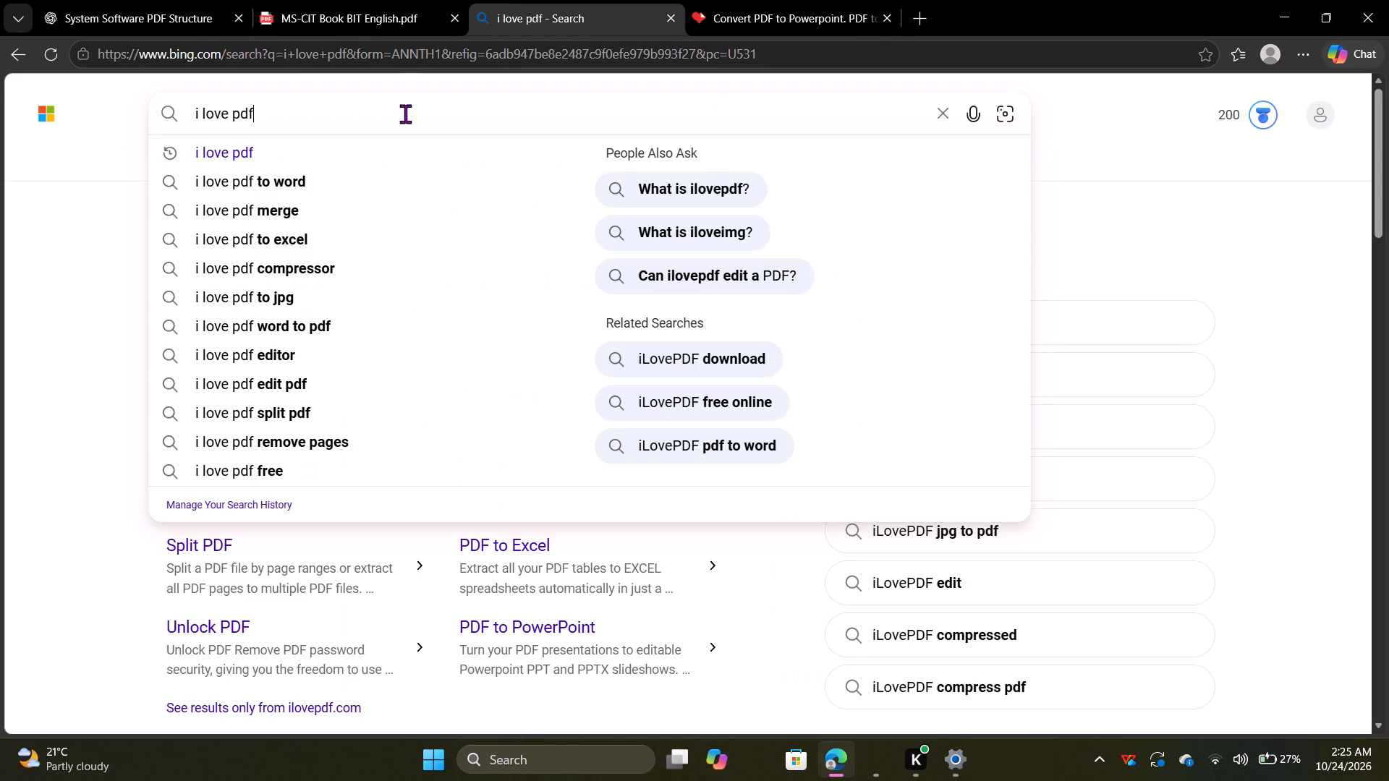
pyautogui.hotkey('ctrl', 'BackSpace')
pyautogui.hotkey('ctrl', 'BackSpace')
pyautogui.hotkey('ctrl', 'BackSpace')
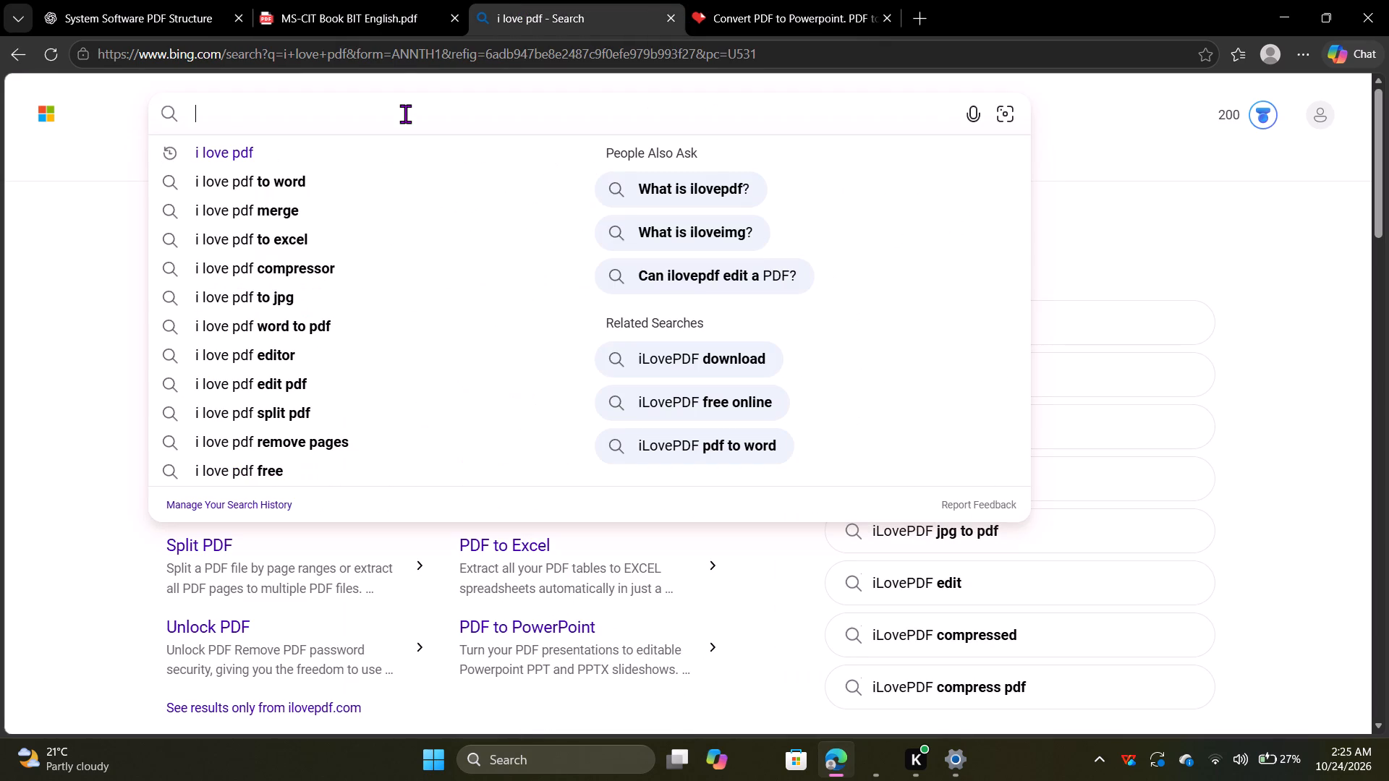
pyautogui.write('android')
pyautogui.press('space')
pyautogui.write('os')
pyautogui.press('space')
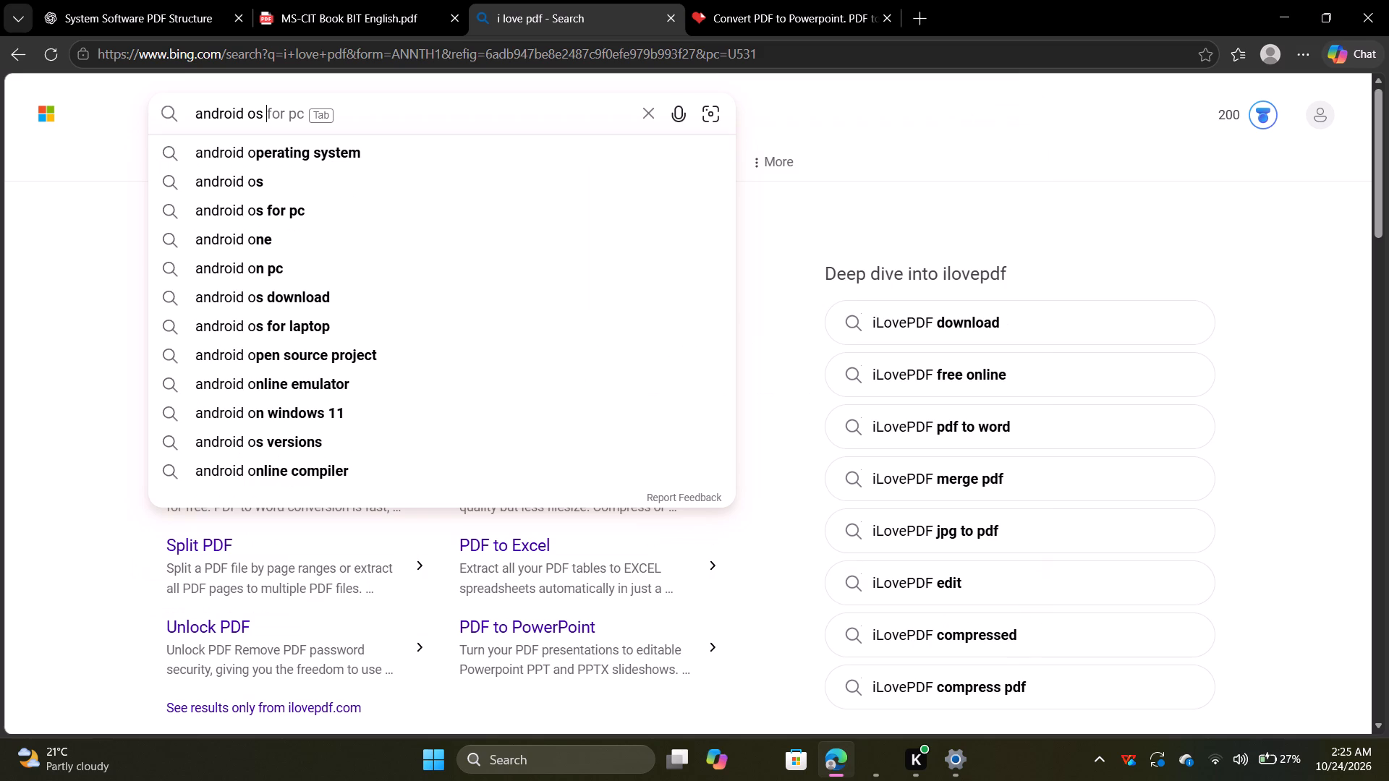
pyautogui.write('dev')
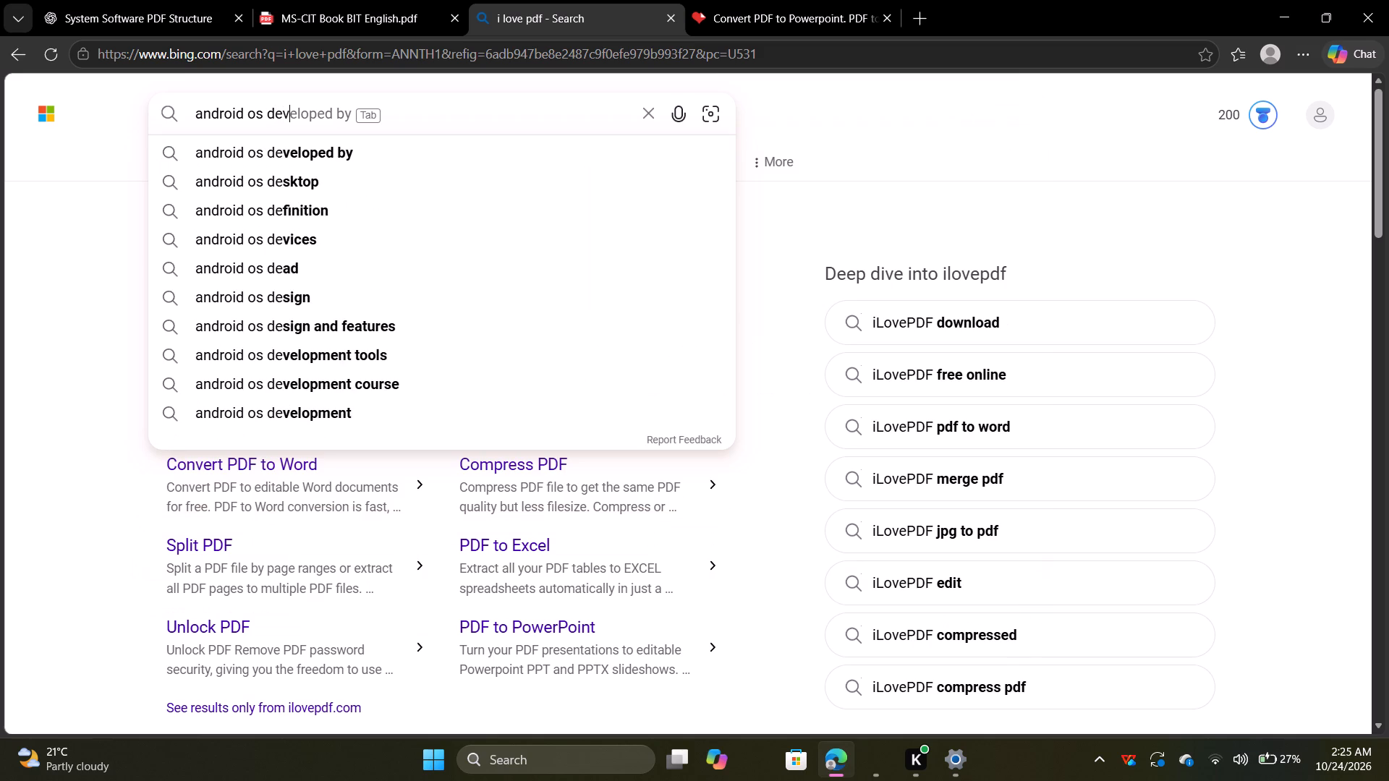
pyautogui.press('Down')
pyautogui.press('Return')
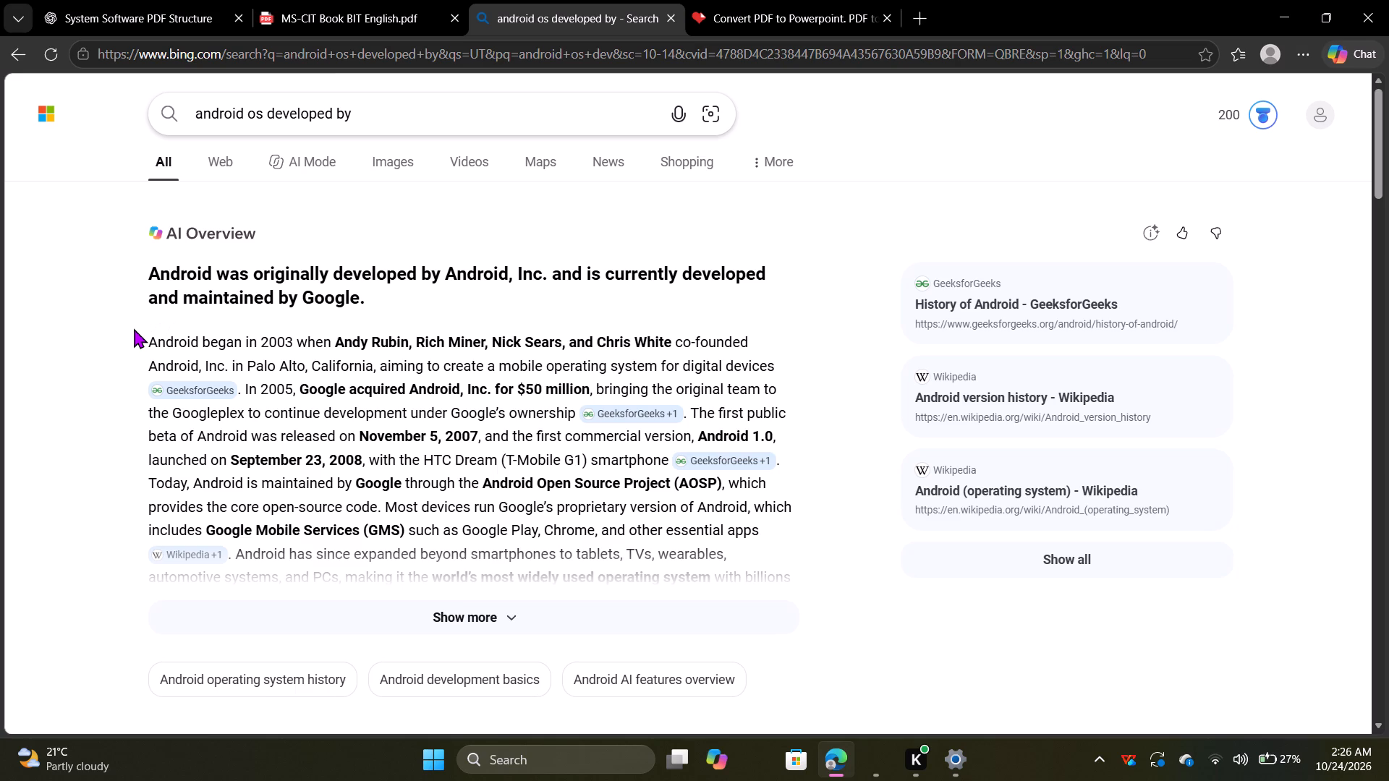
# Look through the MS-CIT book's System Software chapter from Popular Mobile Operating Systems to the multiple-choice questions.
pyautogui.click(365, 0)
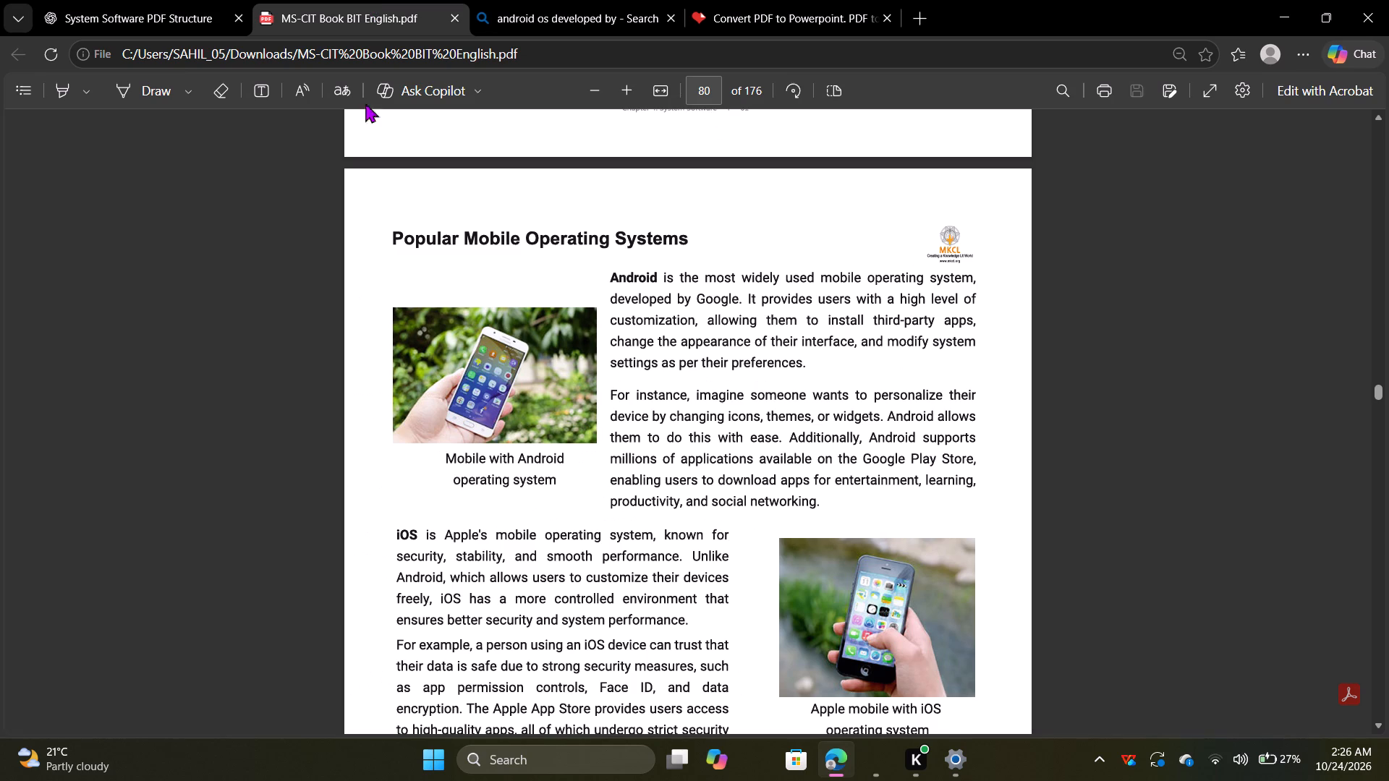
pyautogui.scroll(-4, 396, 415)
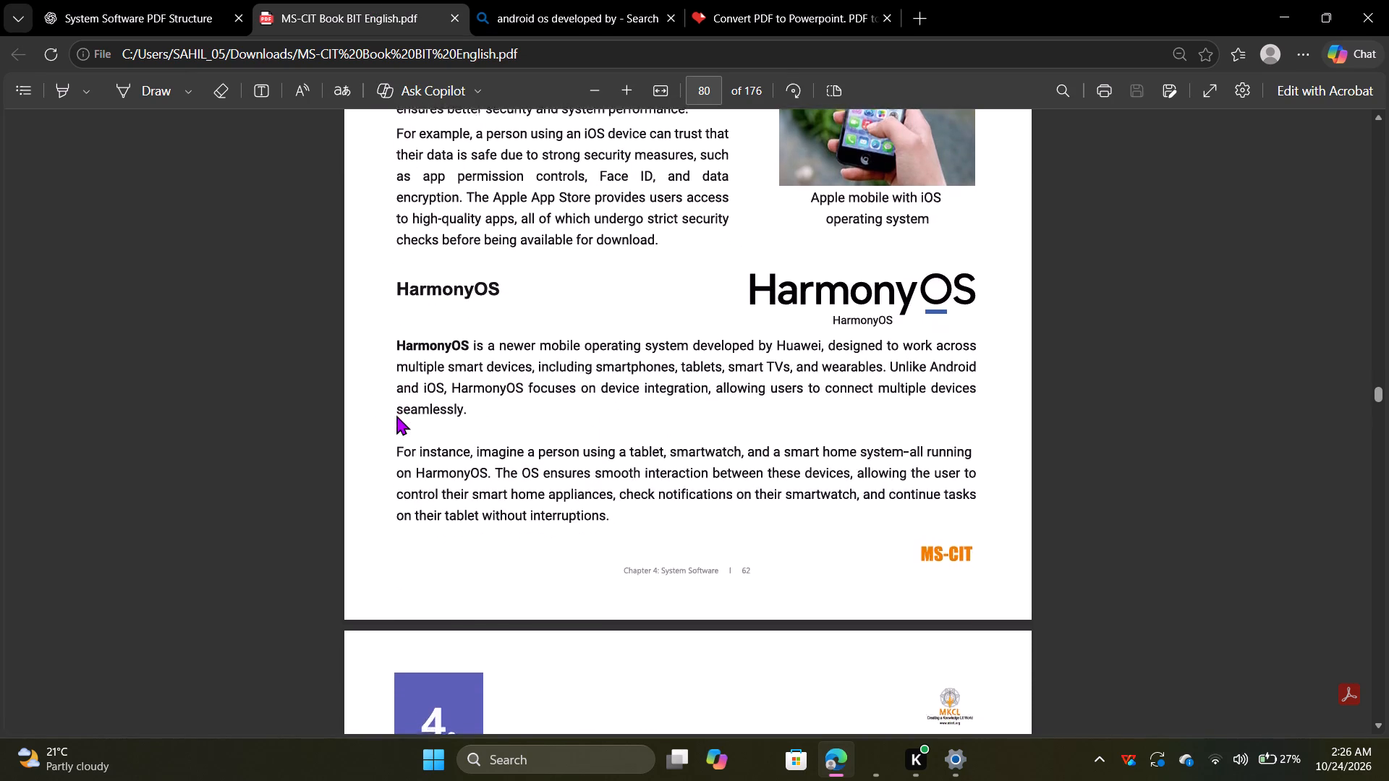
pyautogui.scroll(-6, 396, 415)
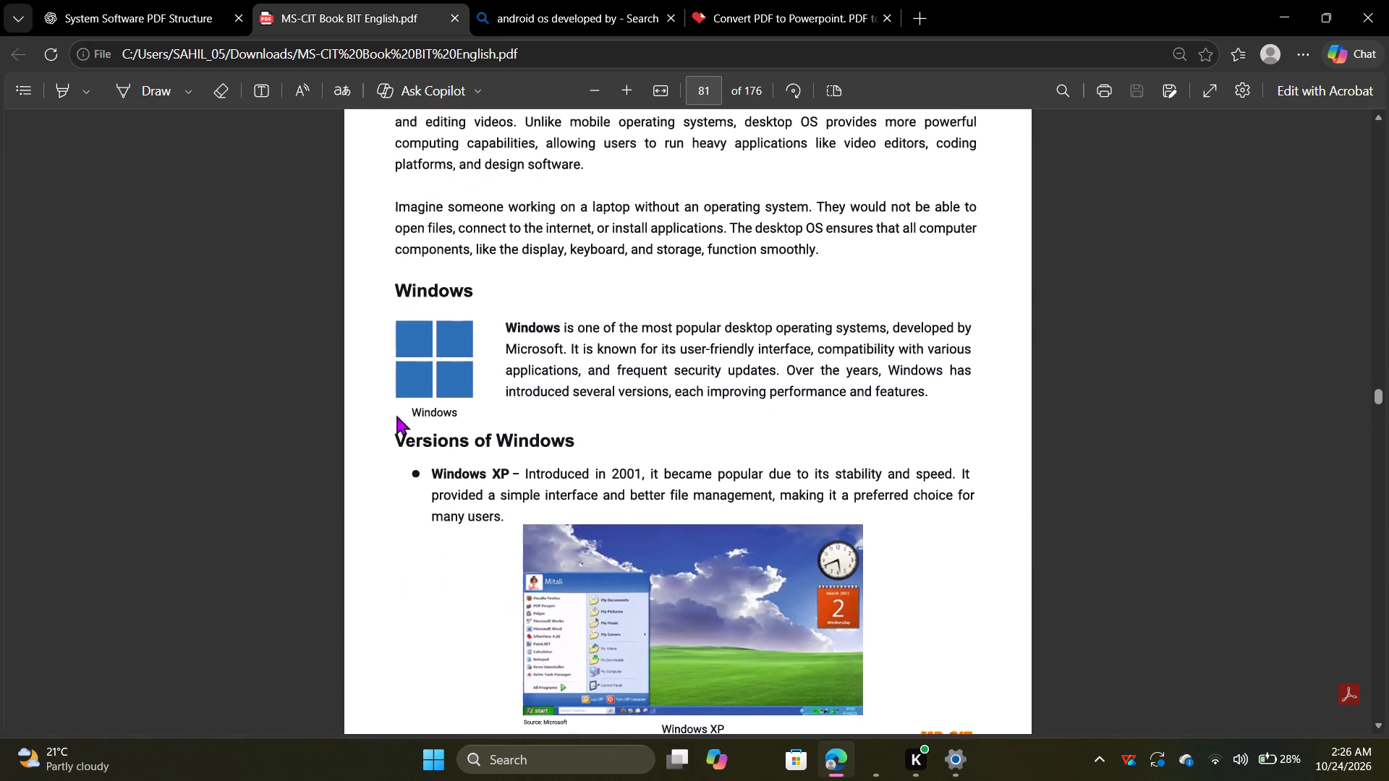
pyautogui.scroll(-1, 396, 415)
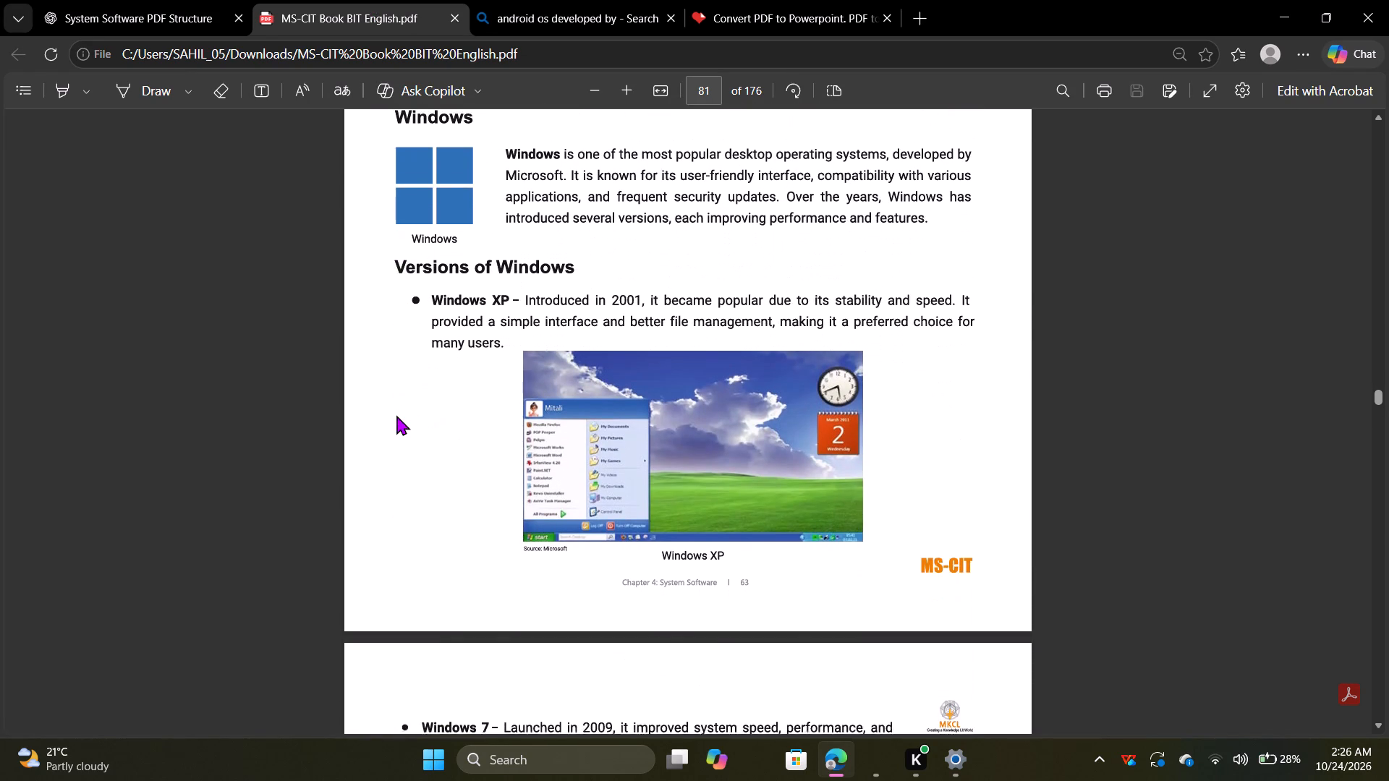
pyautogui.scroll(-3, 396, 415)
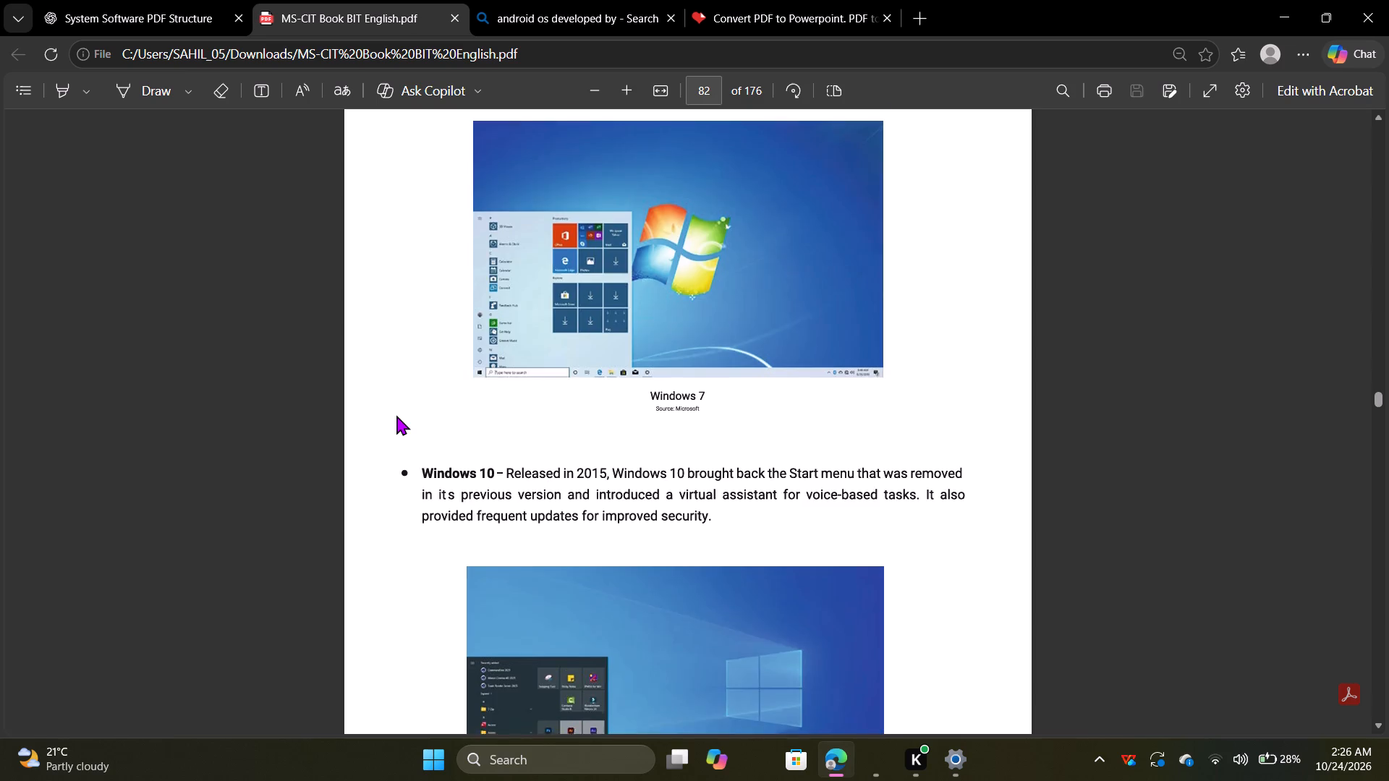
pyautogui.scroll(-5, 396, 415)
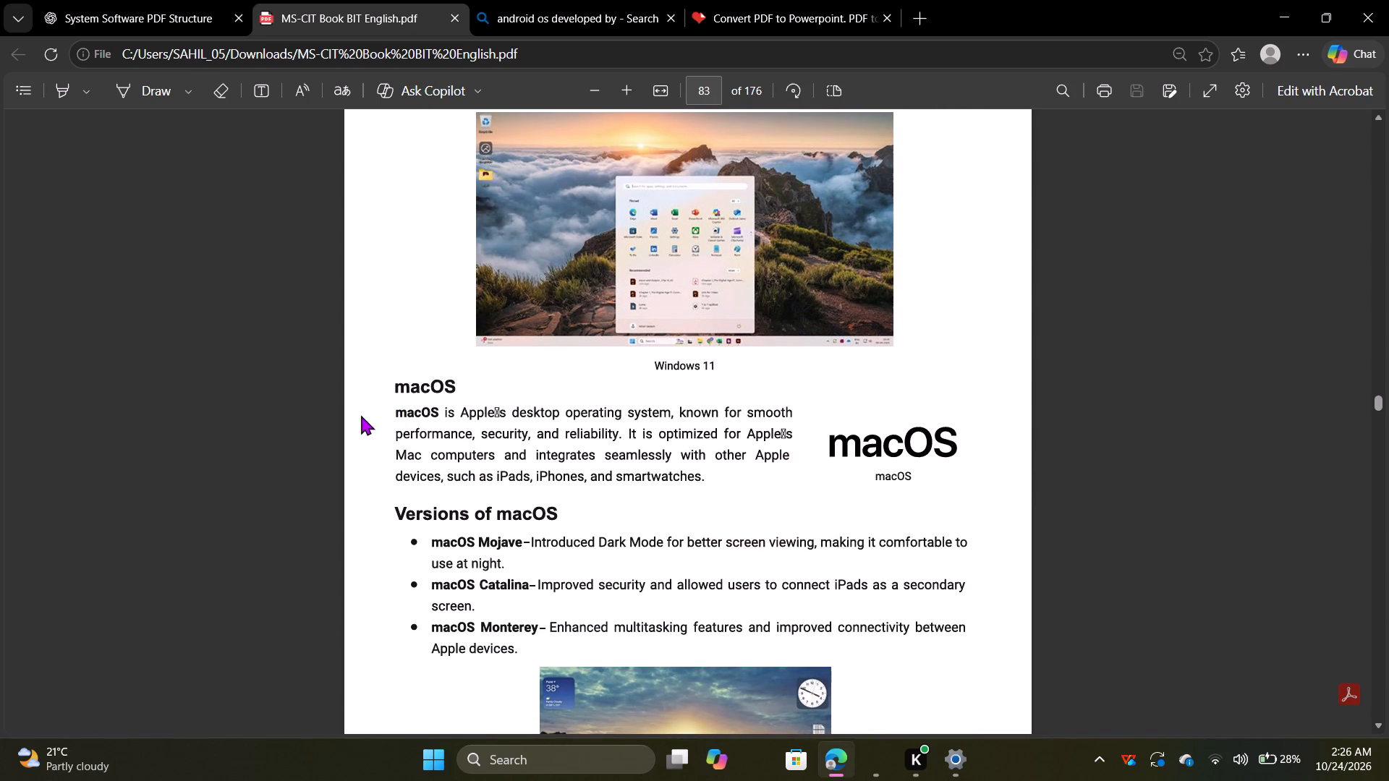
pyautogui.scroll(-4, 361, 415)
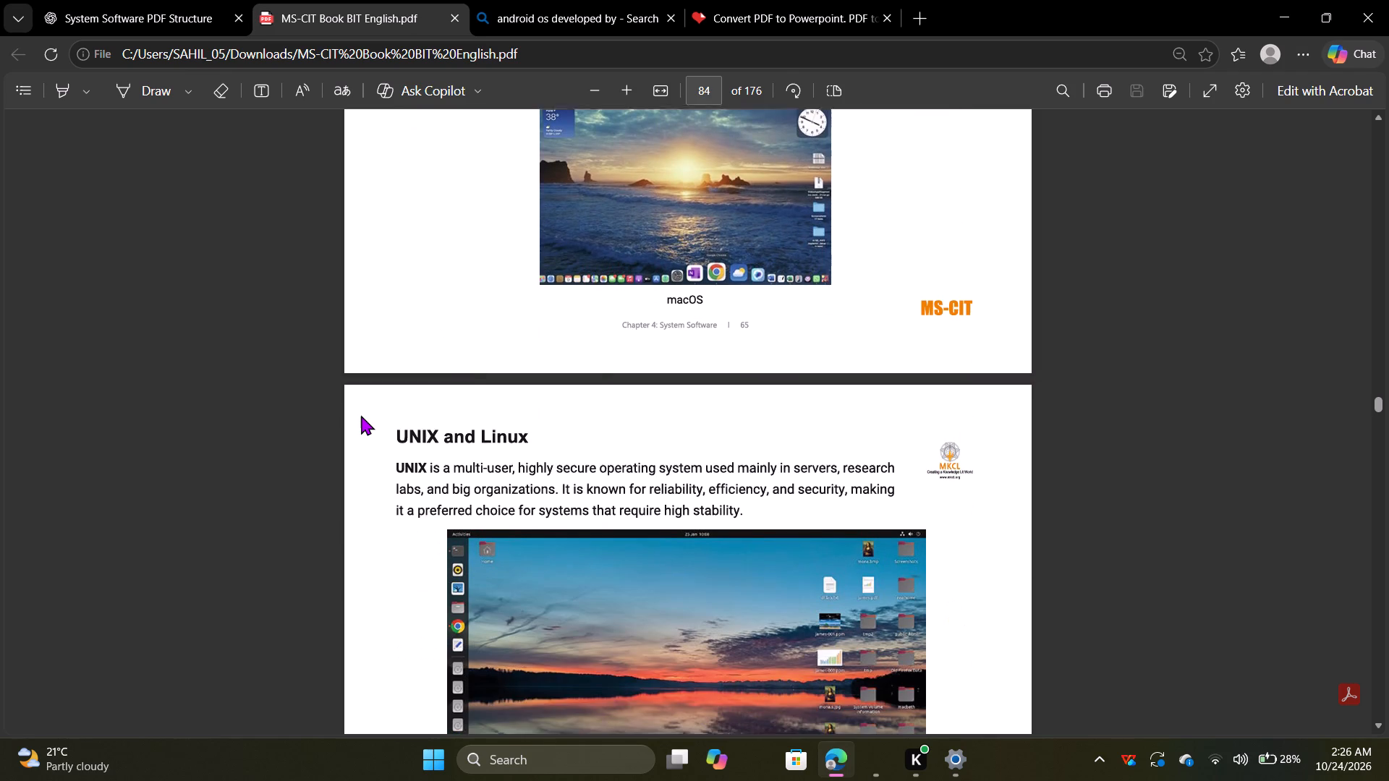
pyautogui.scroll(-5, 361, 415)
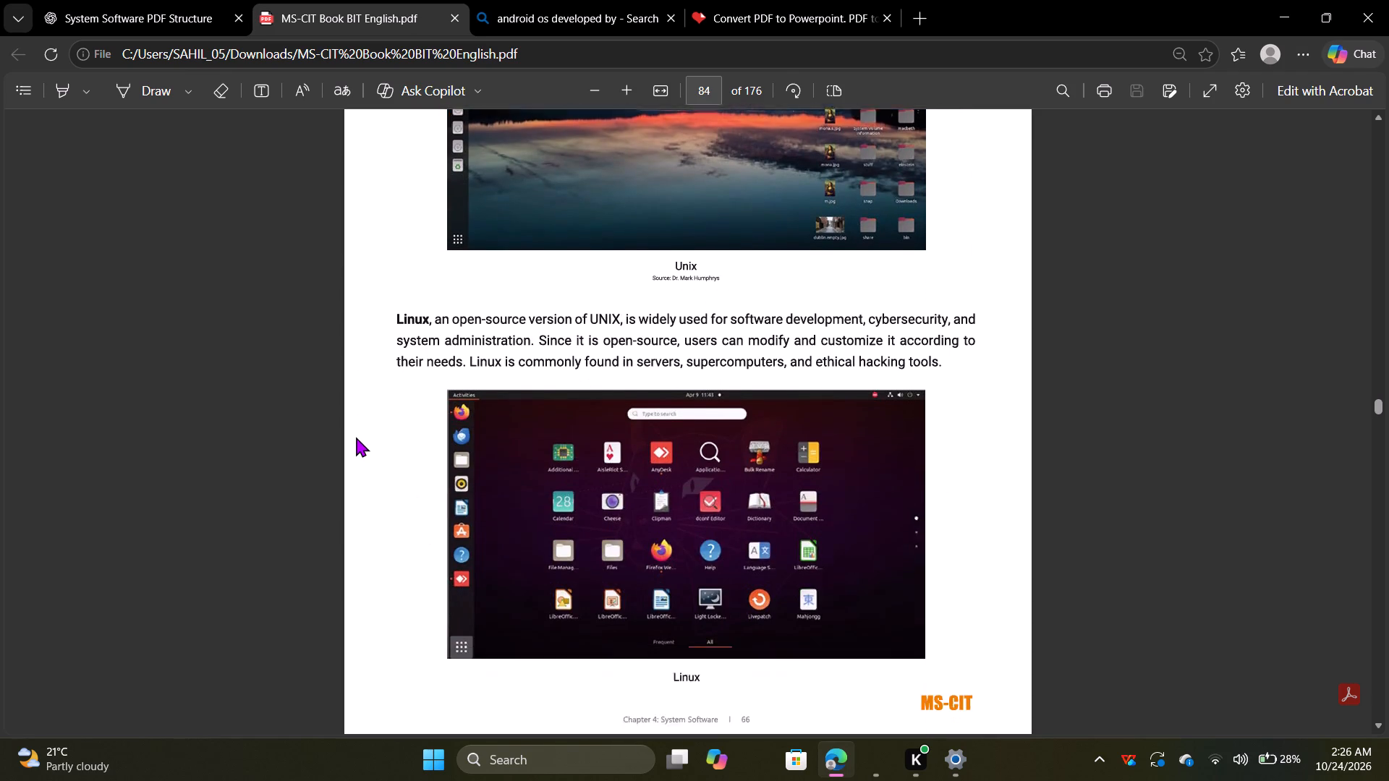
pyautogui.scroll(-3, 356, 437)
pyautogui.scroll(2, 356, 437)
pyautogui.scroll(-2, 356, 437)
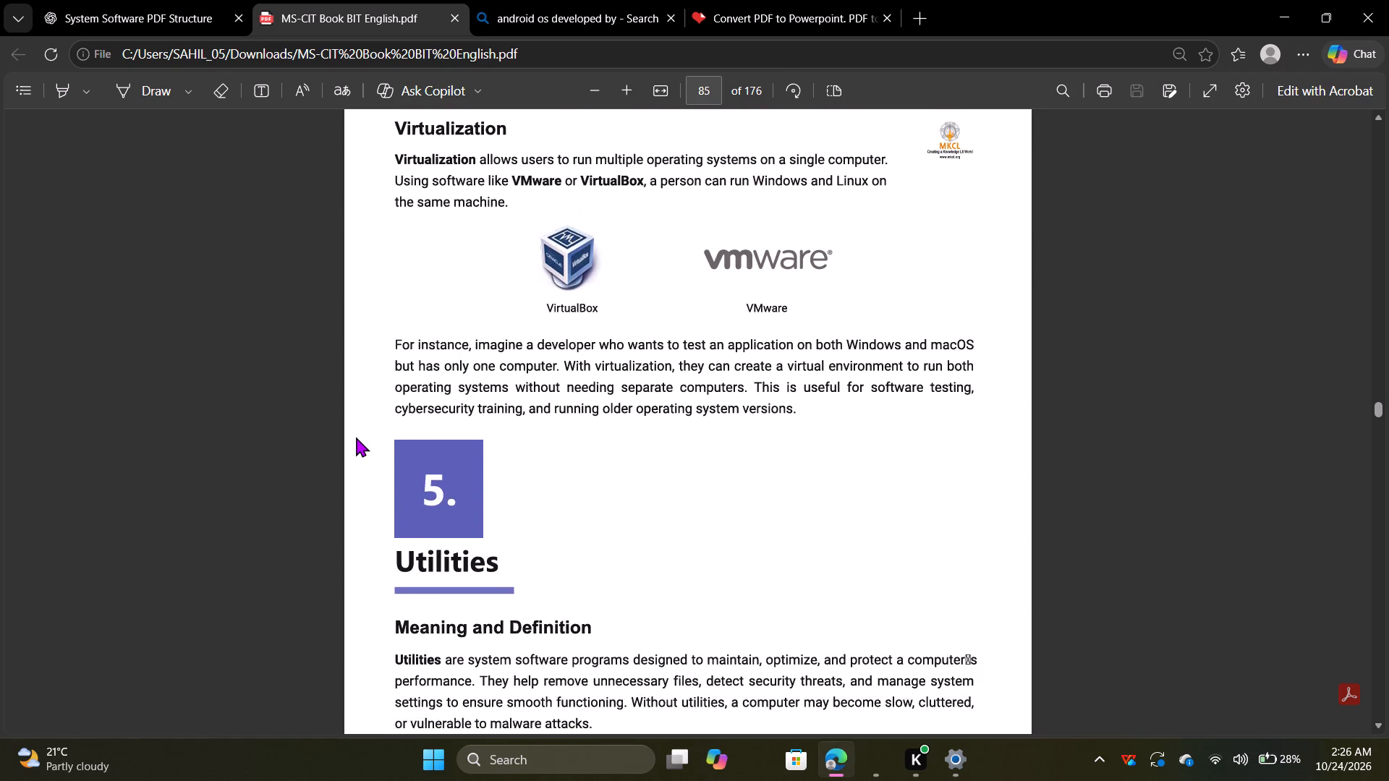
pyautogui.scroll(-4, 356, 437)
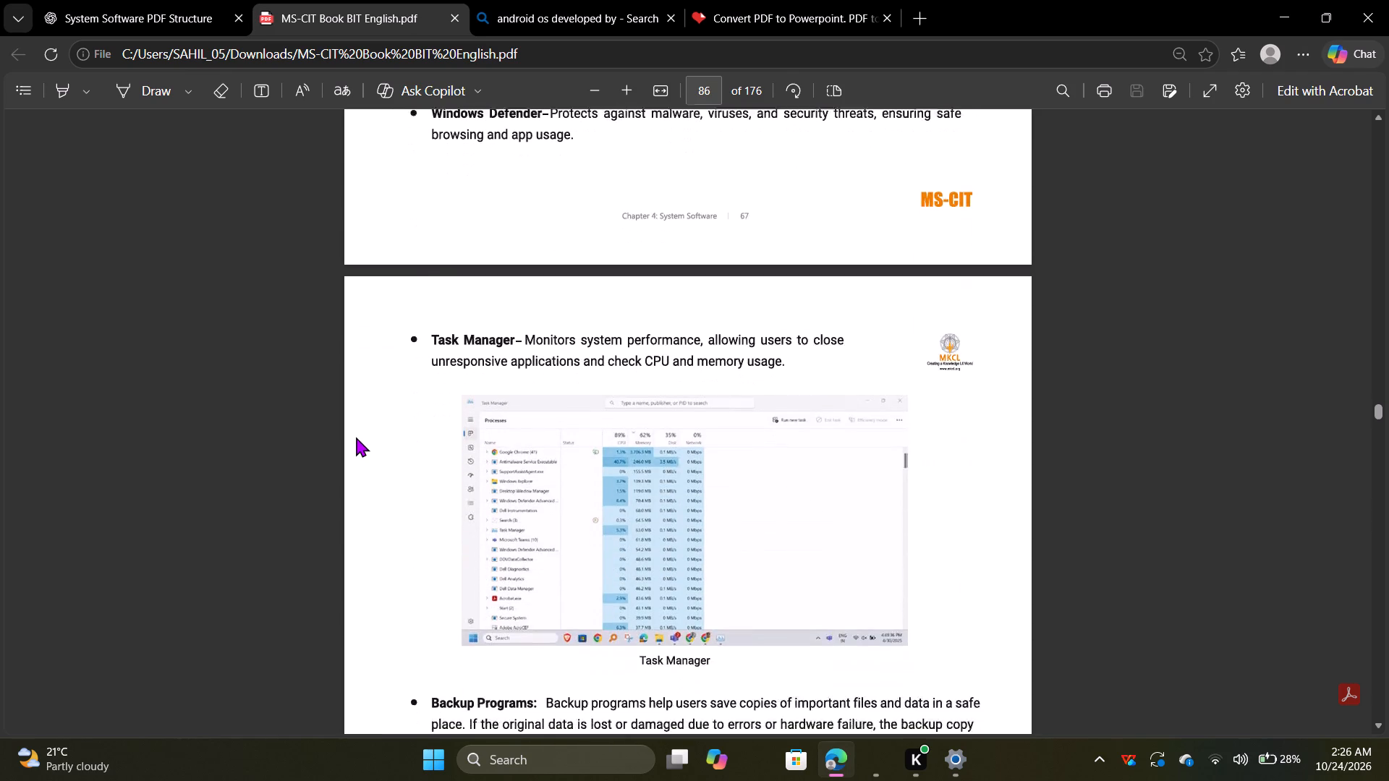
pyautogui.scroll(-6, 356, 437)
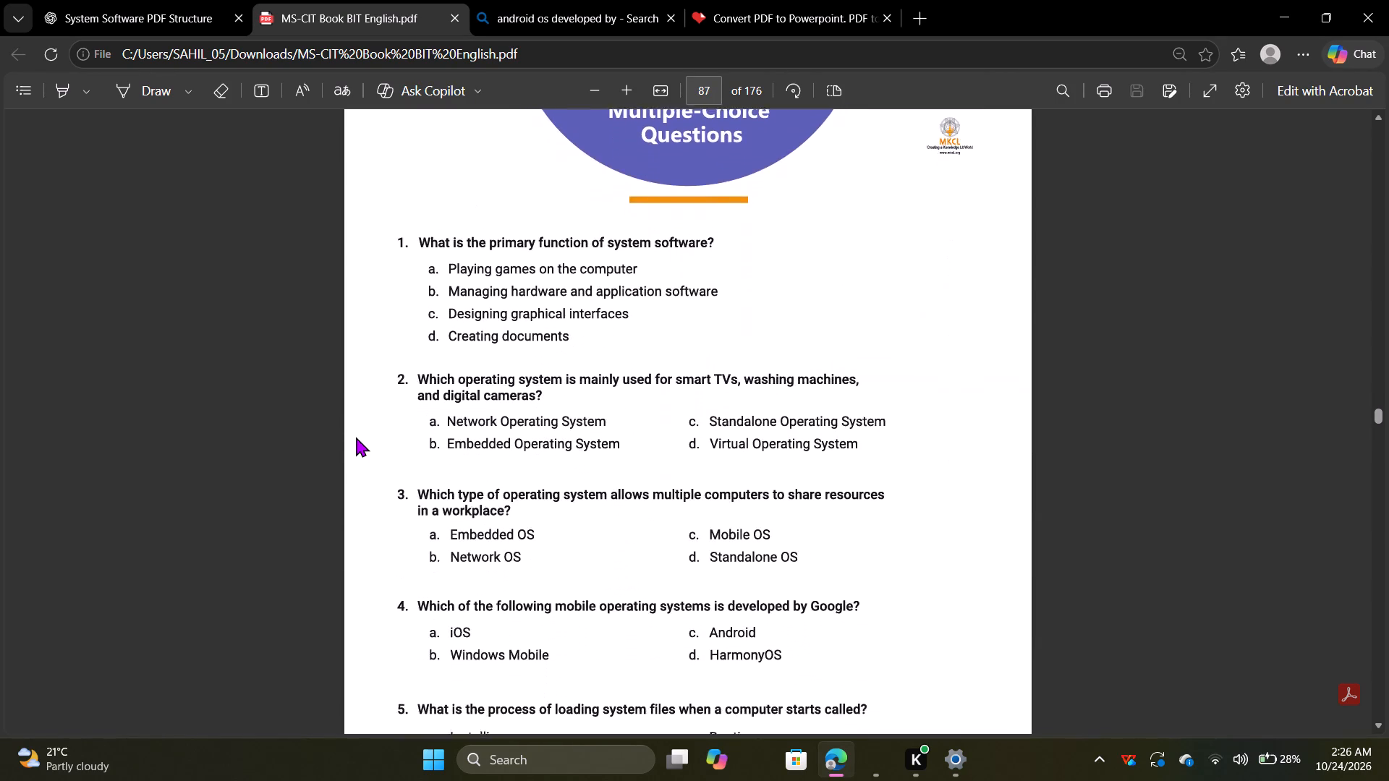
pyautogui.scroll(3, 356, 437)
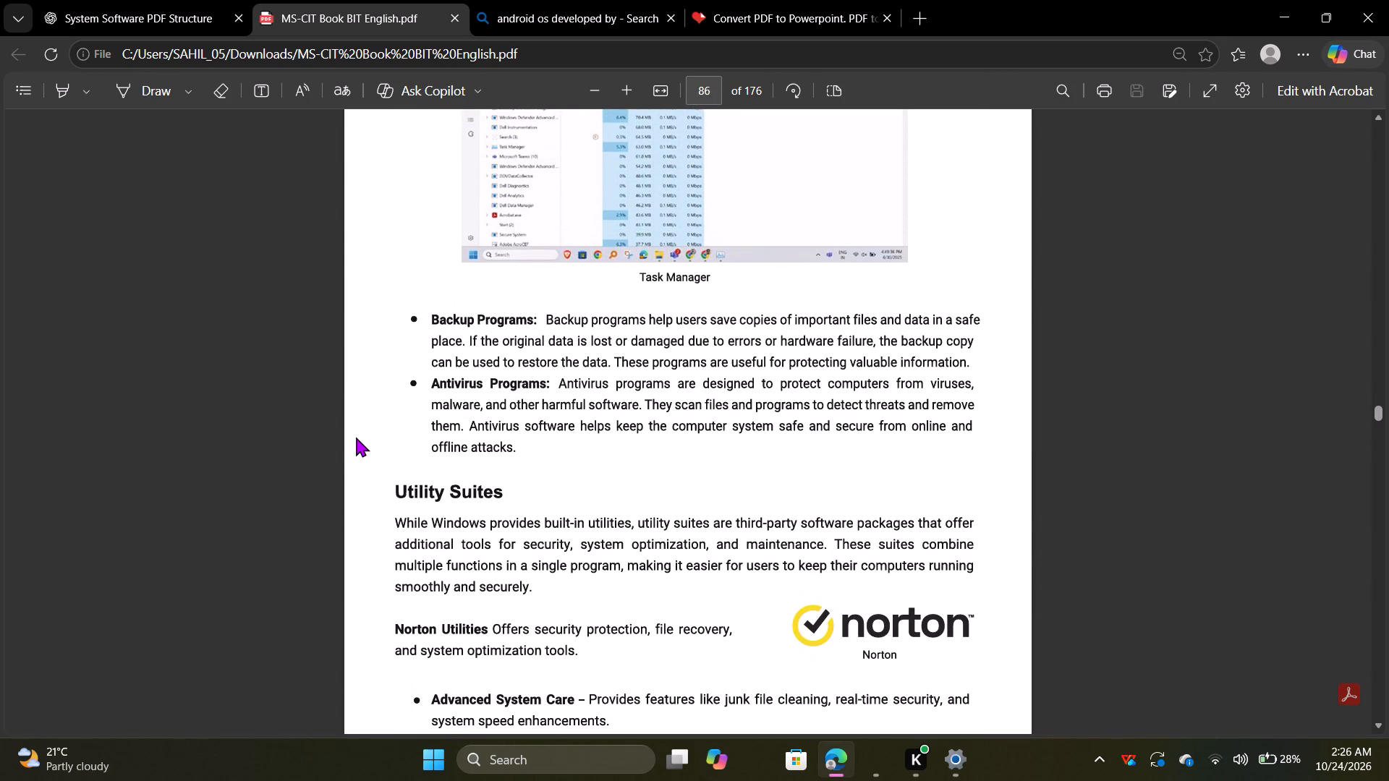
pyautogui.scroll(4, 356, 437)
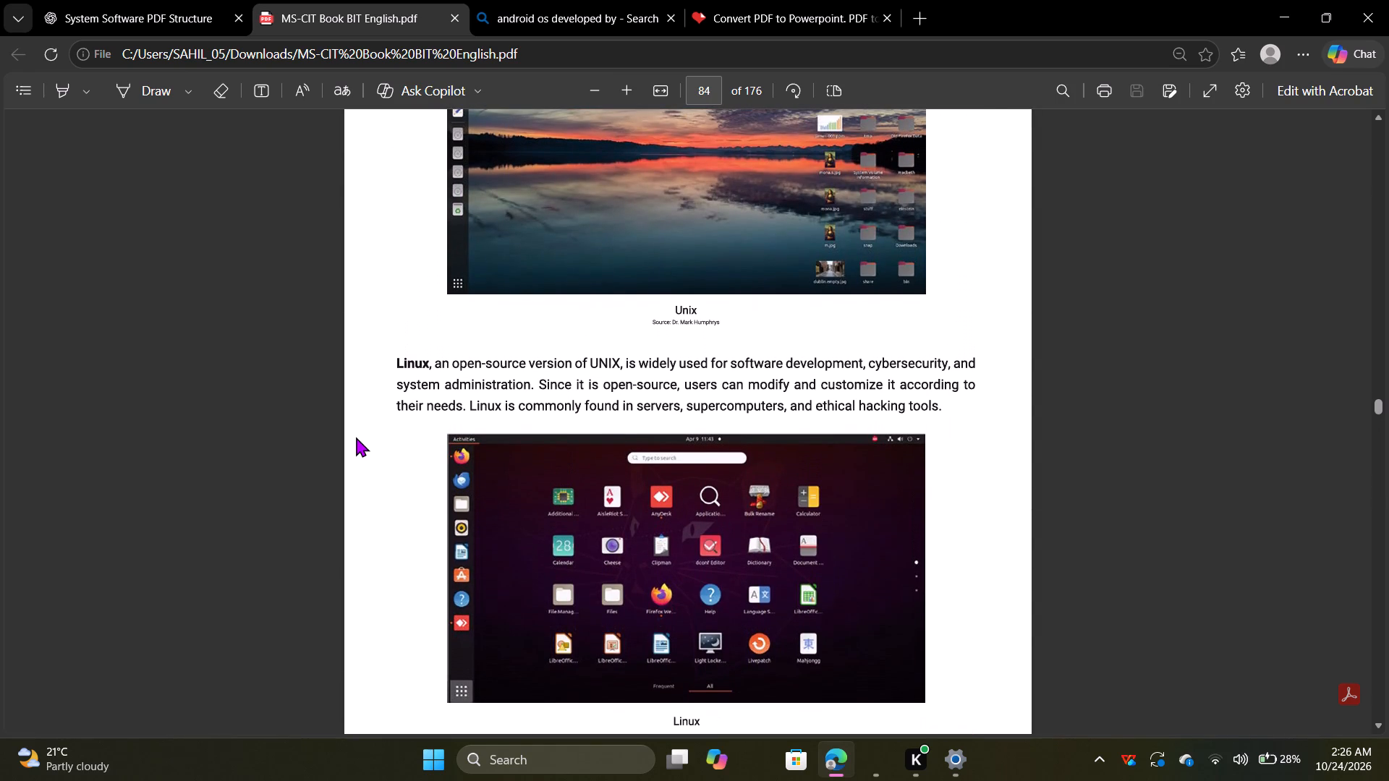
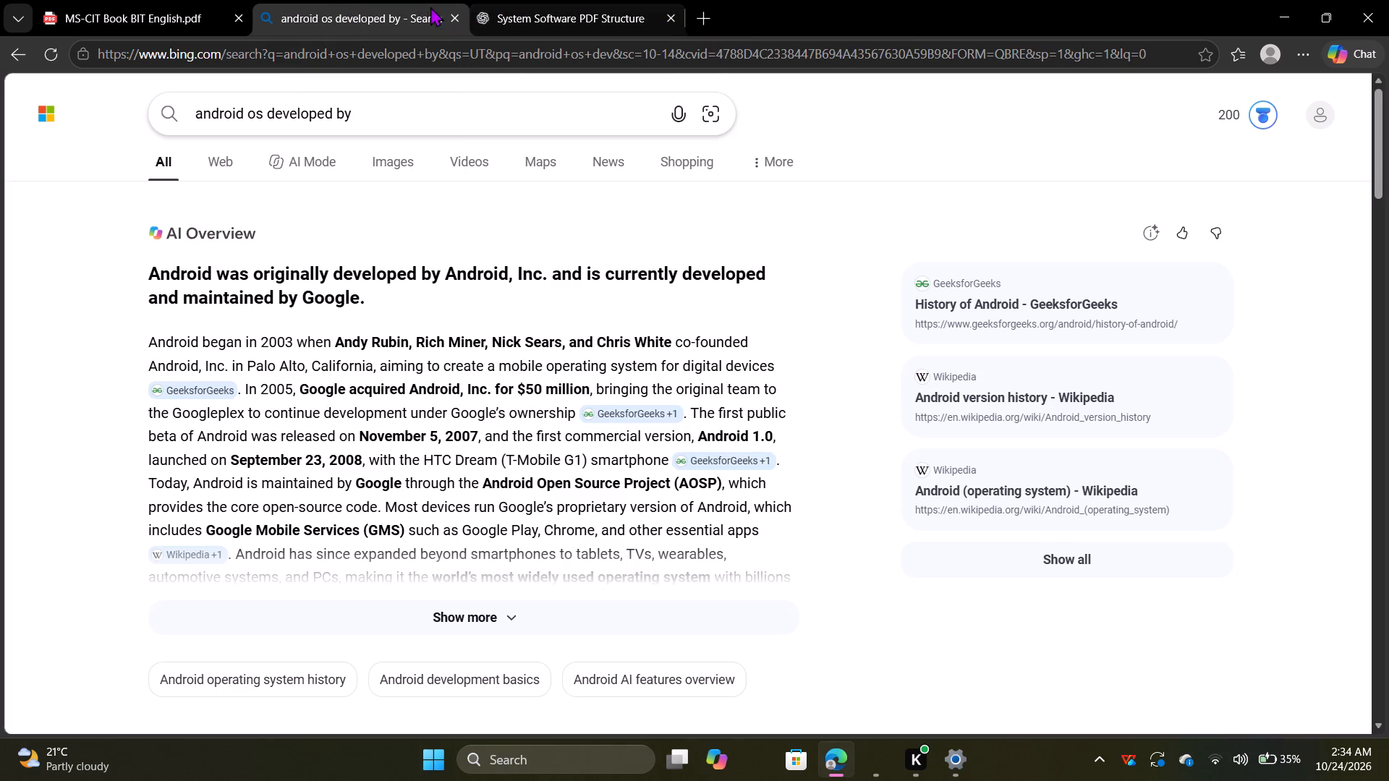
pyautogui.click(452, 17)
# Look through the rest of the System Software chapter in the MS-CIT PDF, from Utility Suites to the question pages and chapter end.
pyautogui.click(162, 0)
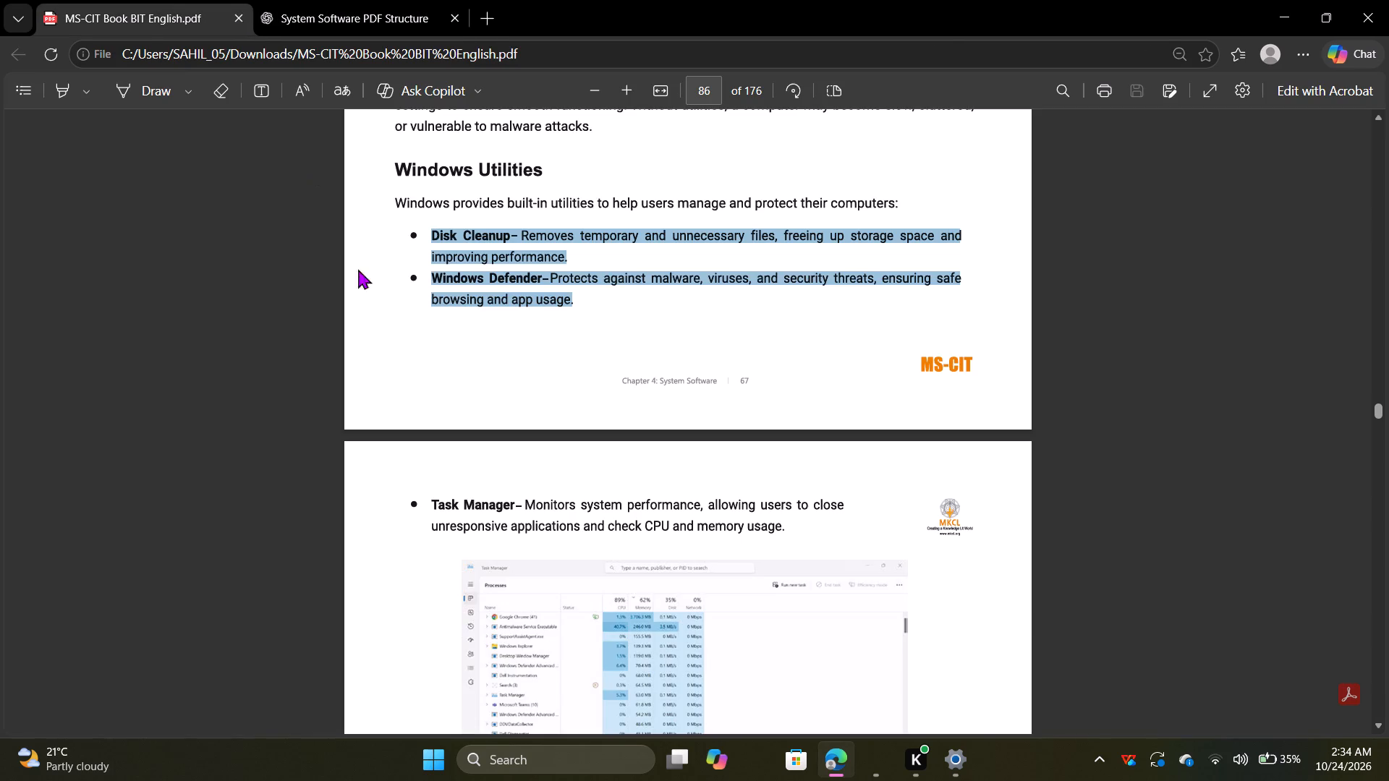
pyautogui.scroll(-4, 384, 353)
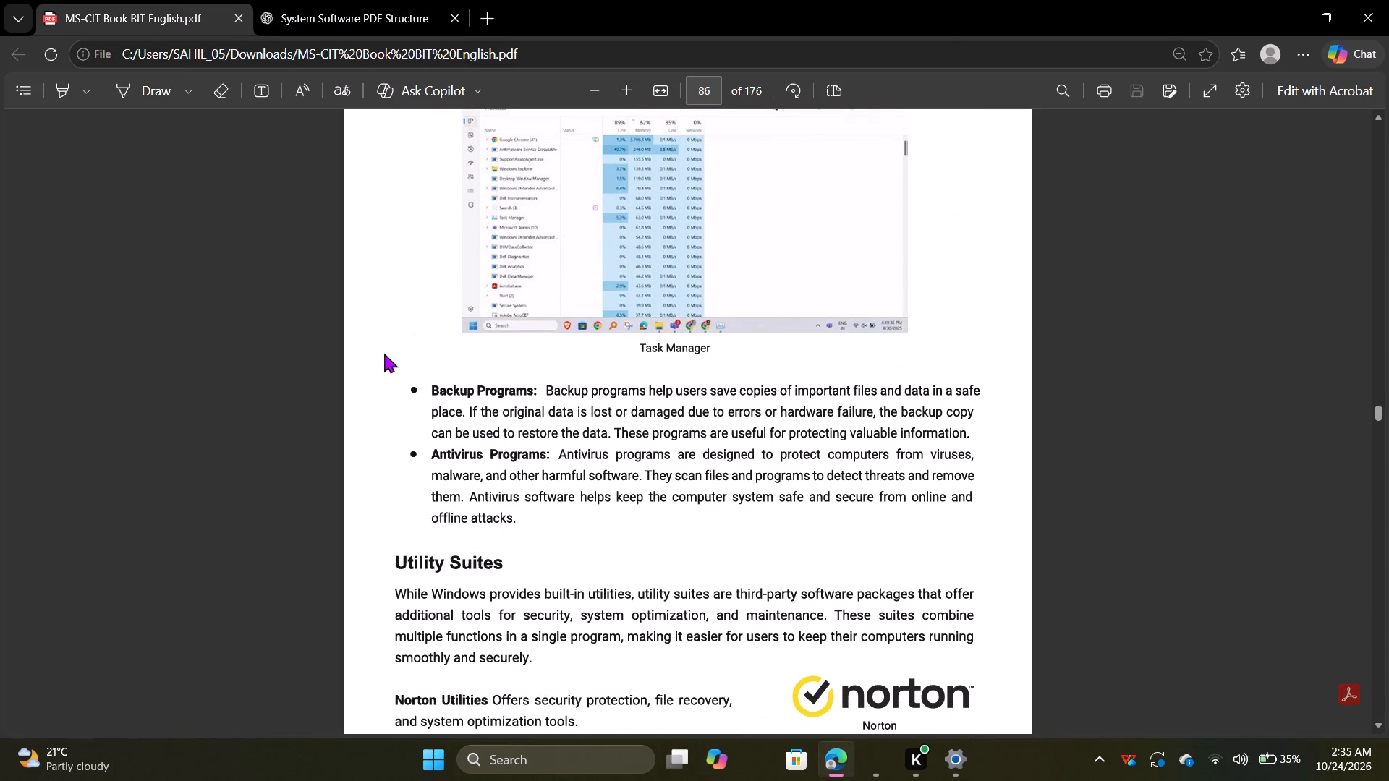
pyautogui.scroll(-2, 384, 353)
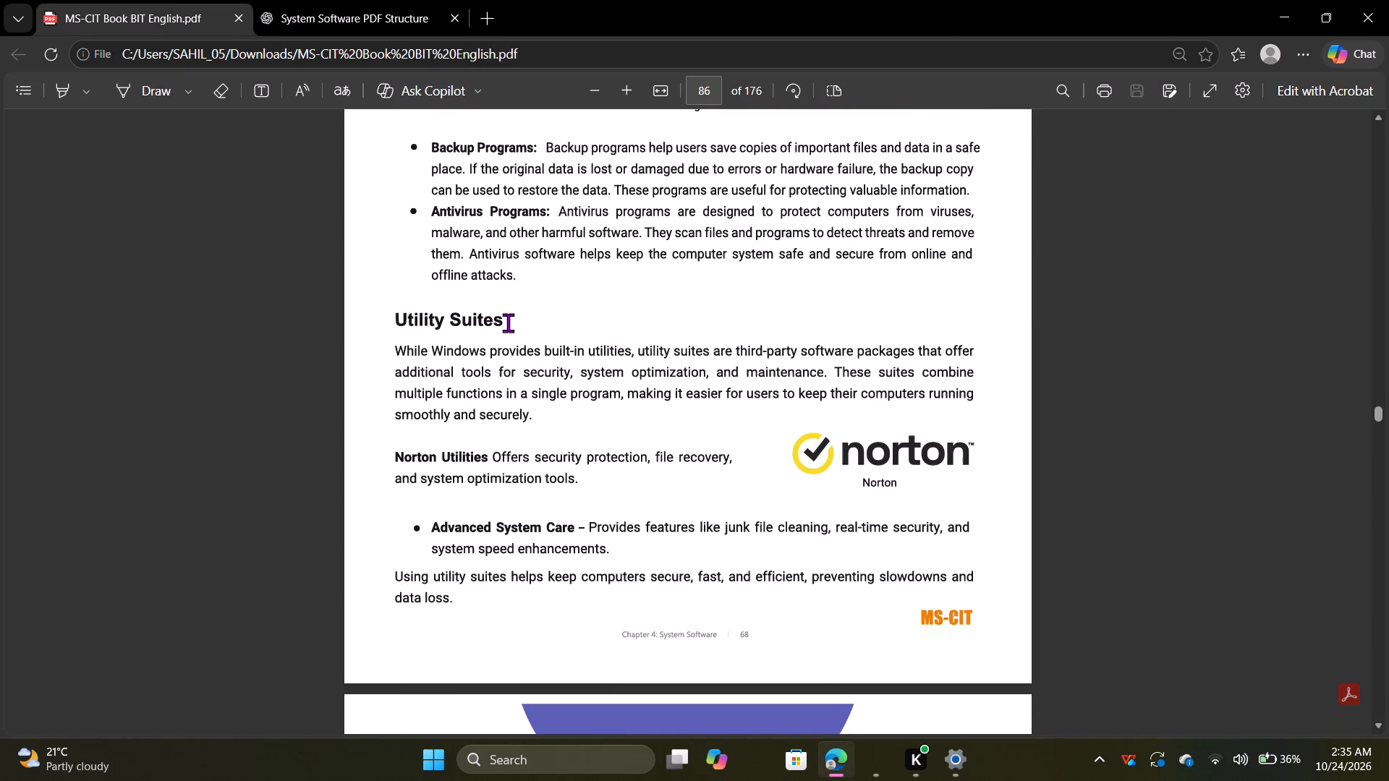
pyautogui.moveTo(508, 323); pyautogui.dragTo(397, 318)
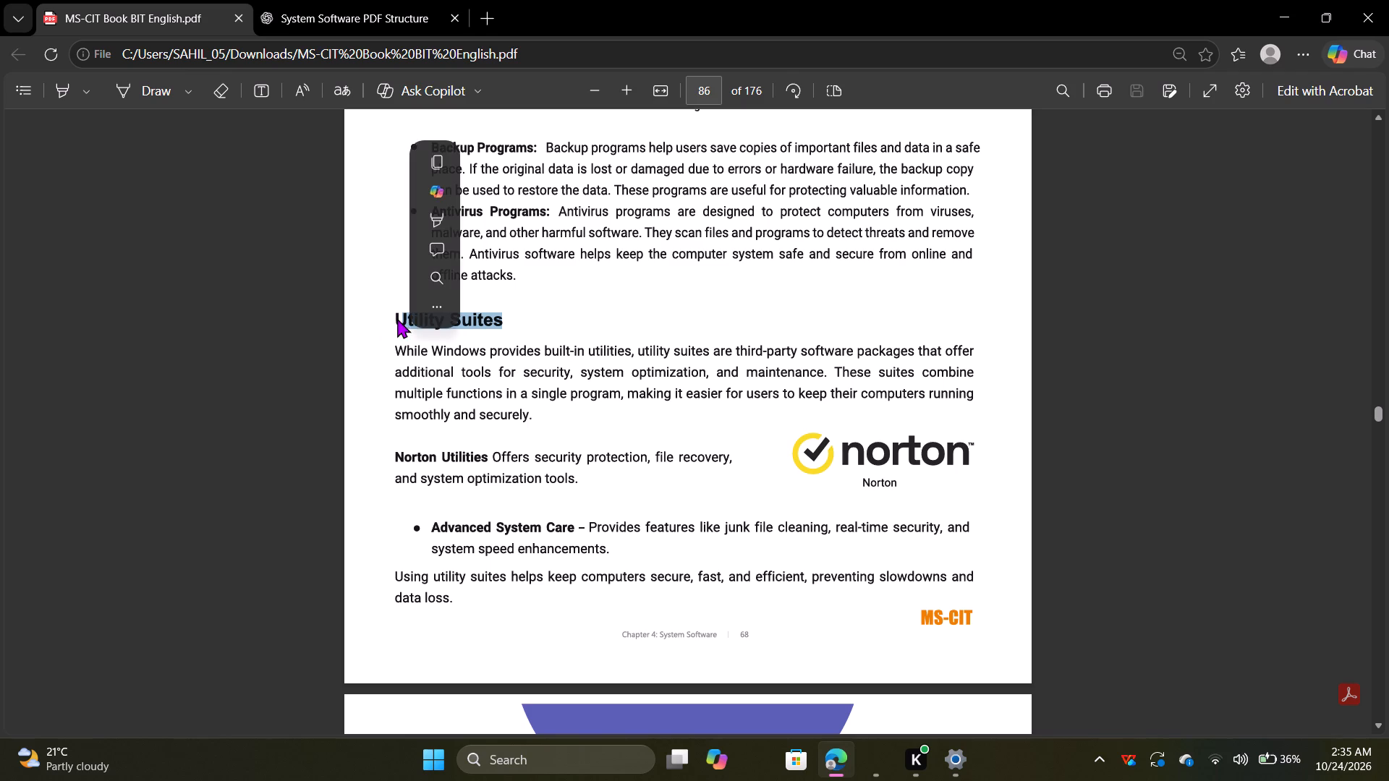
pyautogui.click(369, 325)
pyautogui.scroll(-3, 369, 325)
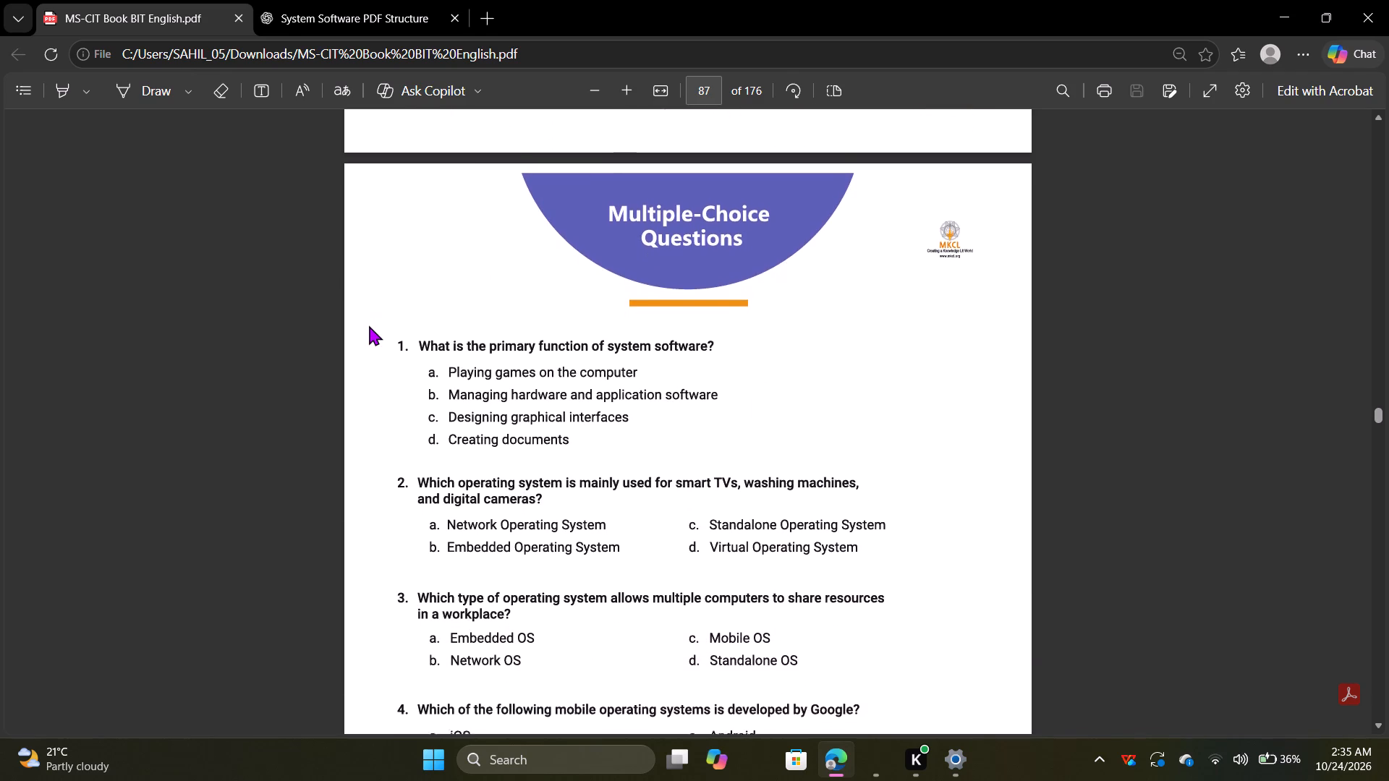
pyautogui.scroll(-2, 369, 325)
pyautogui.click(369, 325)
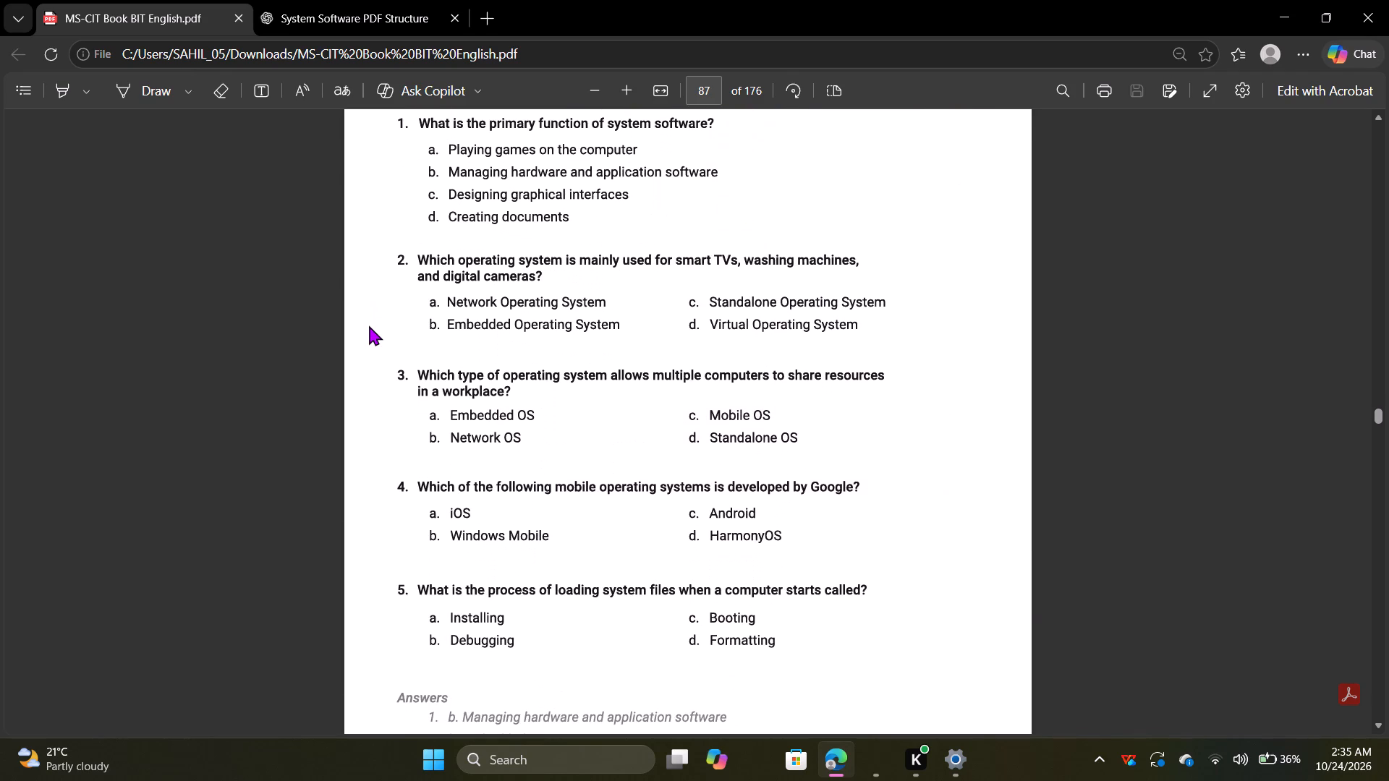
pyautogui.scroll(-4, 369, 325)
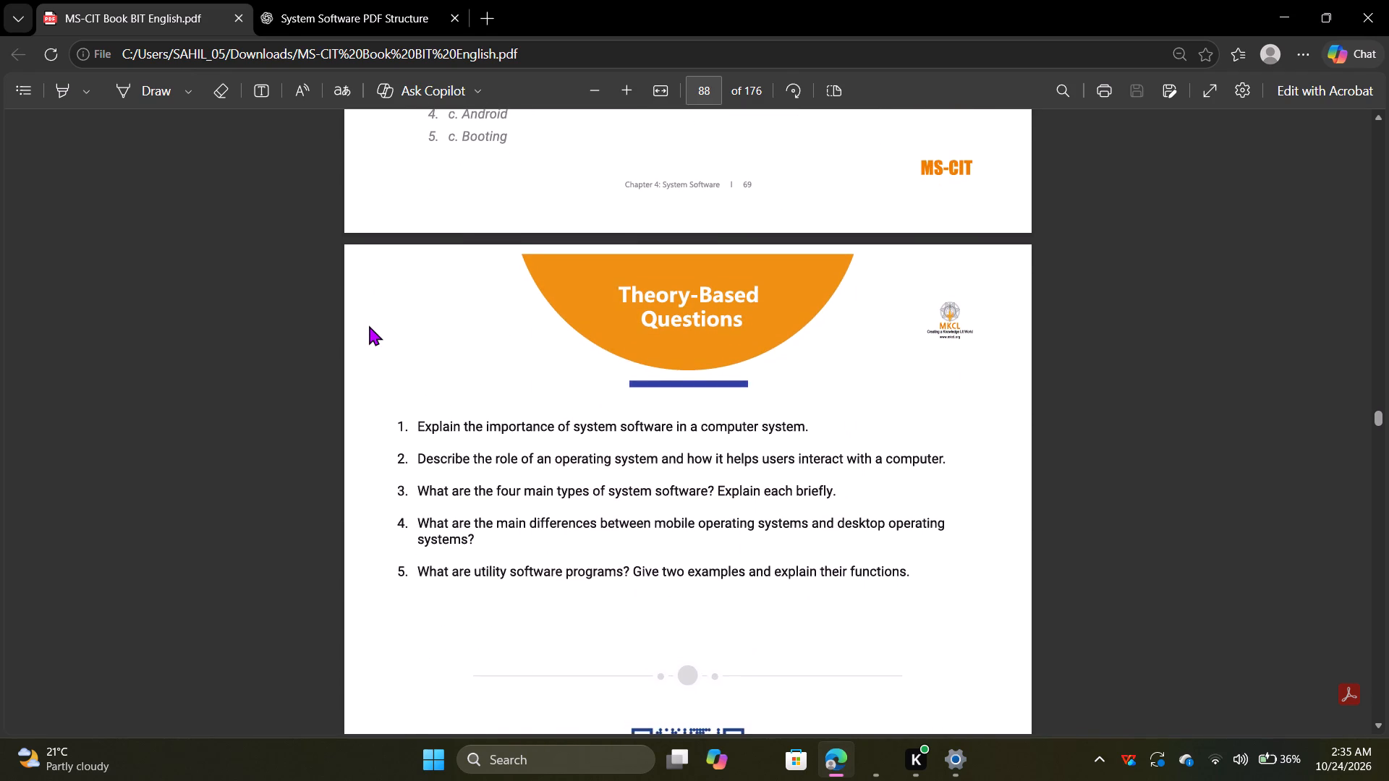
pyautogui.scroll(-6, 369, 325)
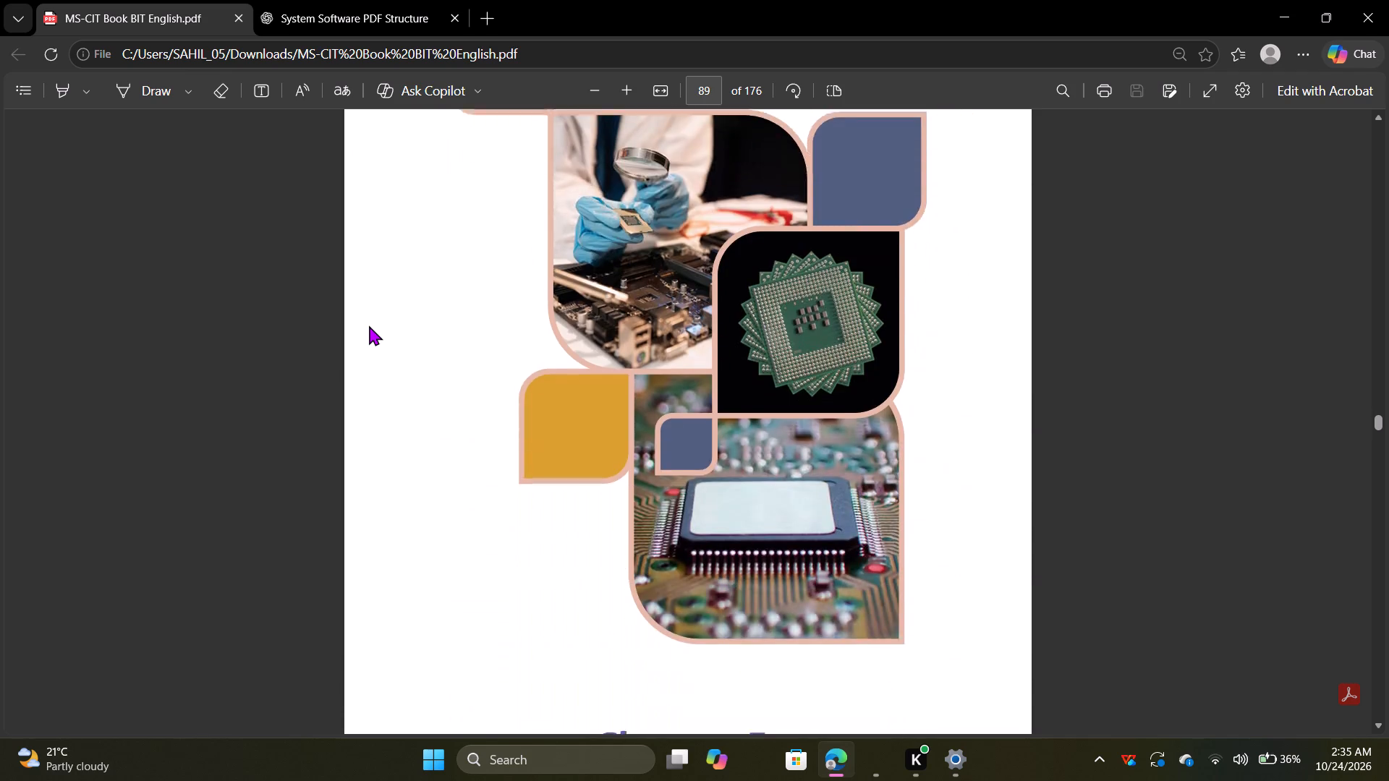
pyautogui.scroll(7, 369, 325)
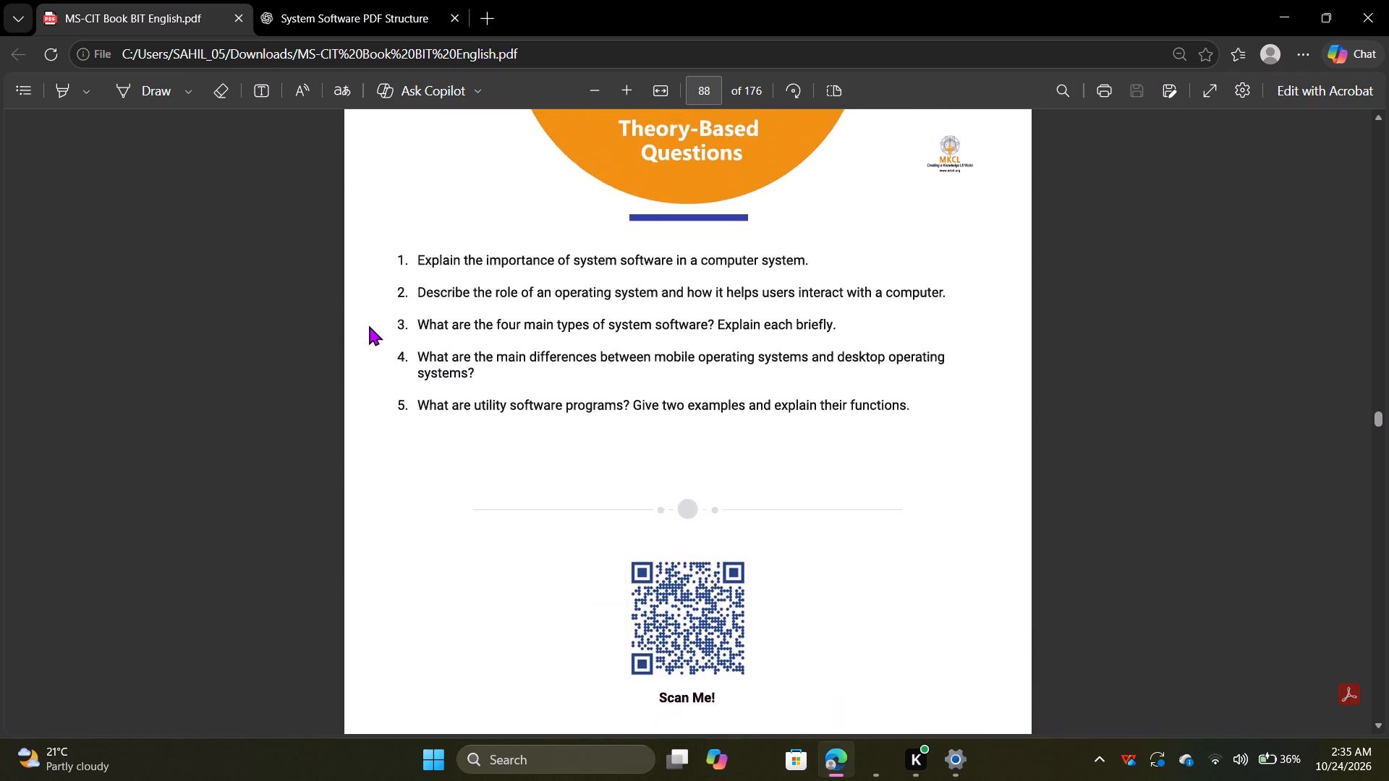
# Look back through the chapter's theory and multiple-choice question pages up to the Utility Suites section, and return to WPS Office.
pyautogui.scroll(1, 369, 325)
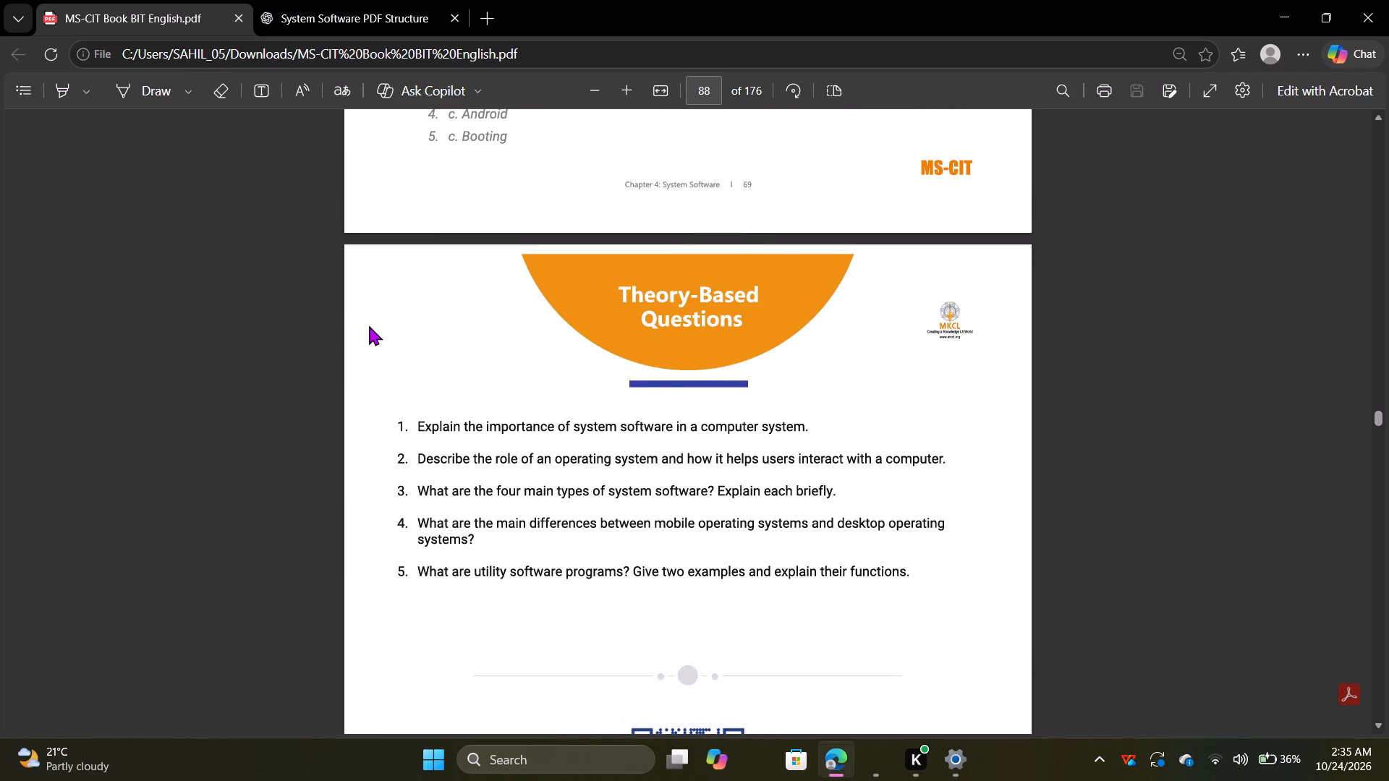
pyautogui.scroll(2, 369, 325)
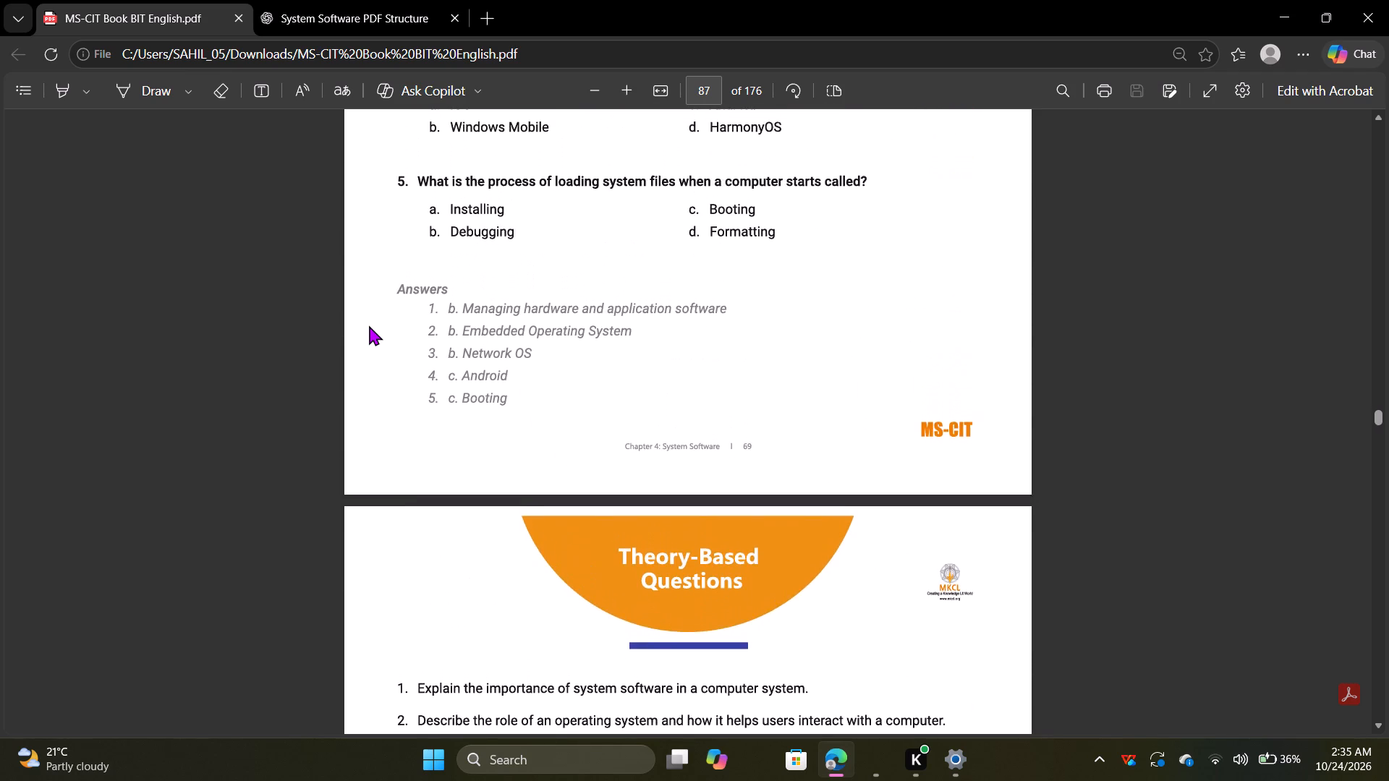
pyautogui.scroll(3, 369, 325)
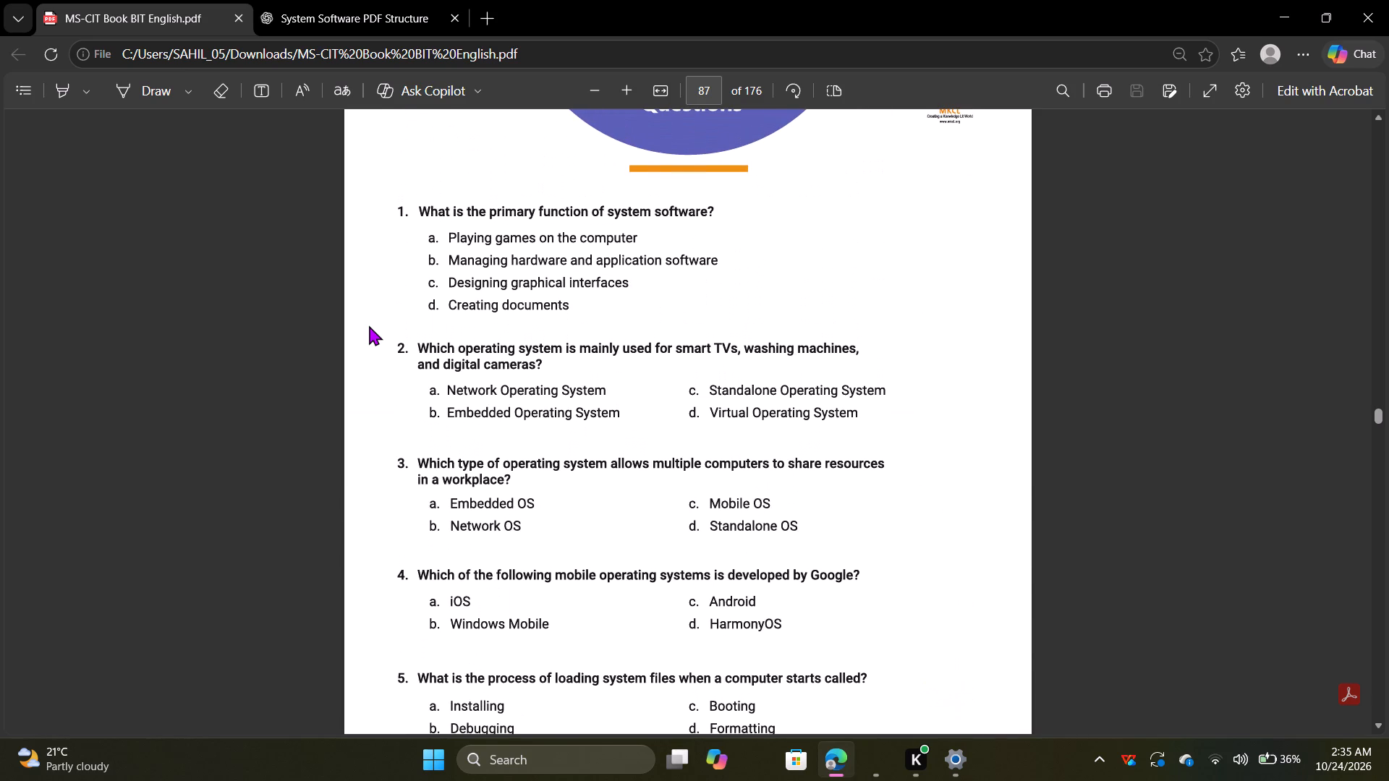
pyautogui.scroll(-2, 369, 325)
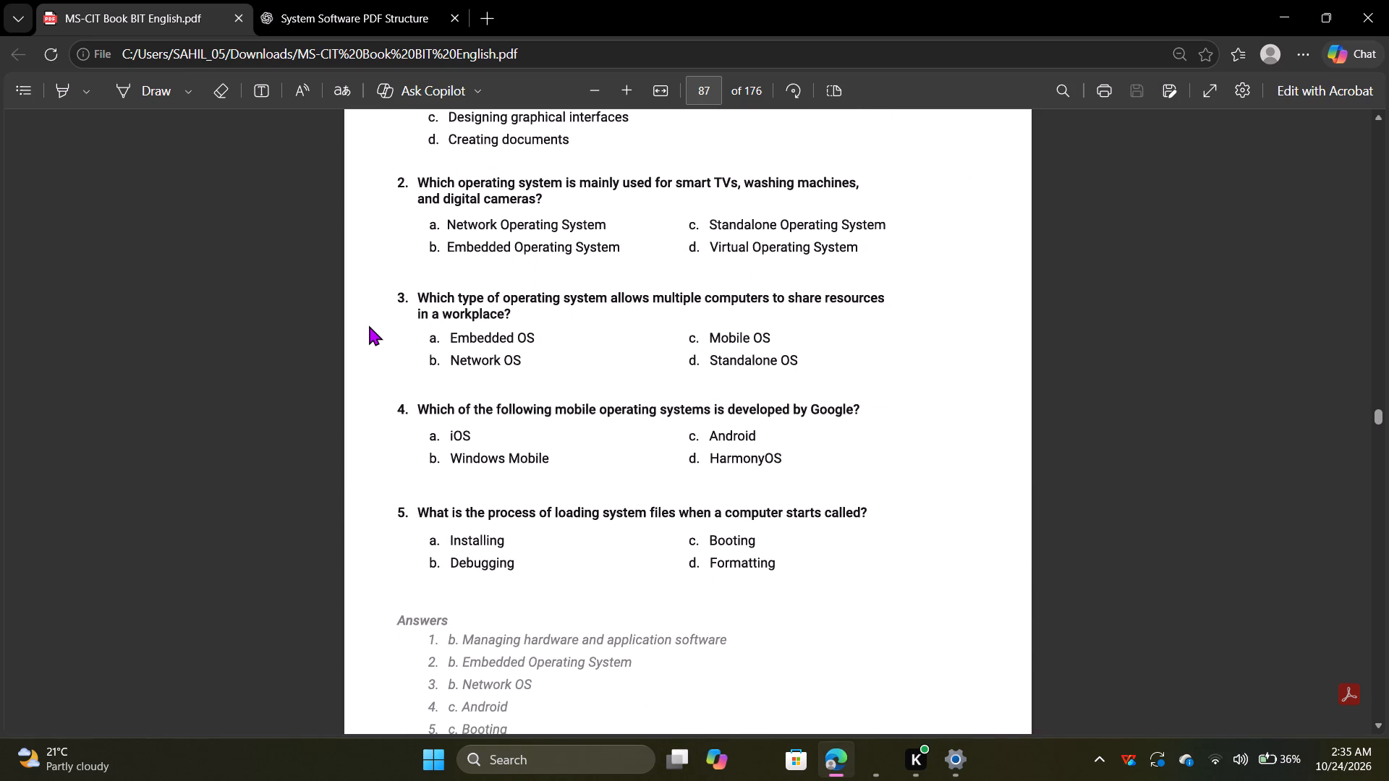
pyautogui.scroll(5, 369, 325)
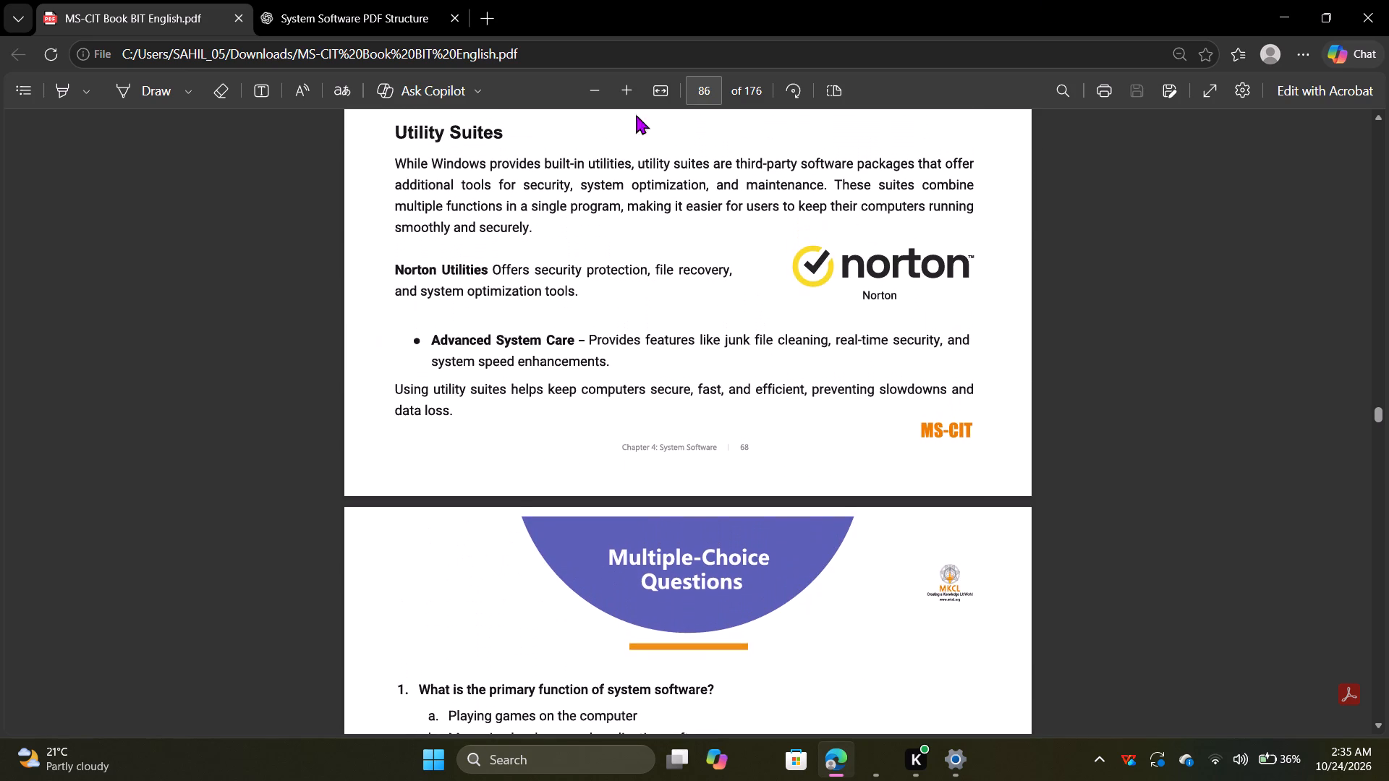
pyautogui.click(1287, 14)
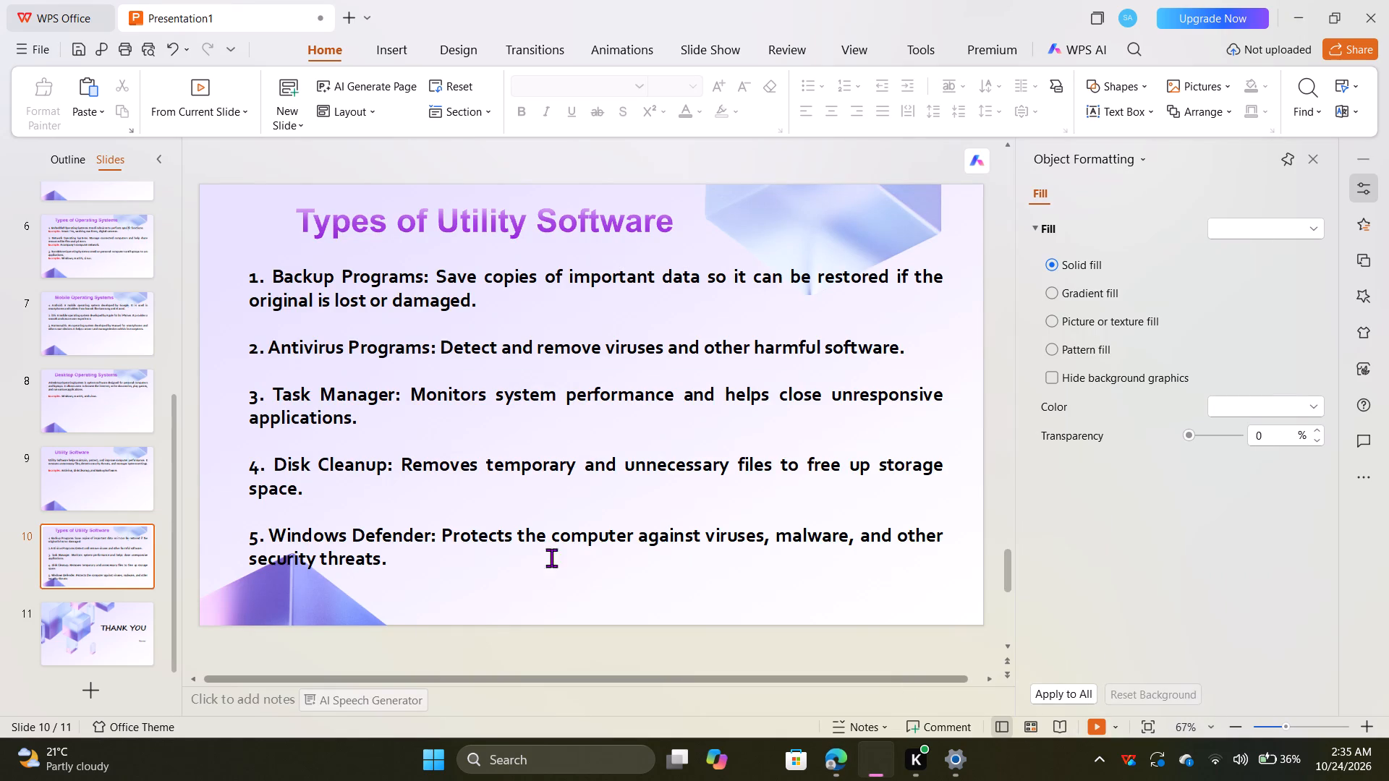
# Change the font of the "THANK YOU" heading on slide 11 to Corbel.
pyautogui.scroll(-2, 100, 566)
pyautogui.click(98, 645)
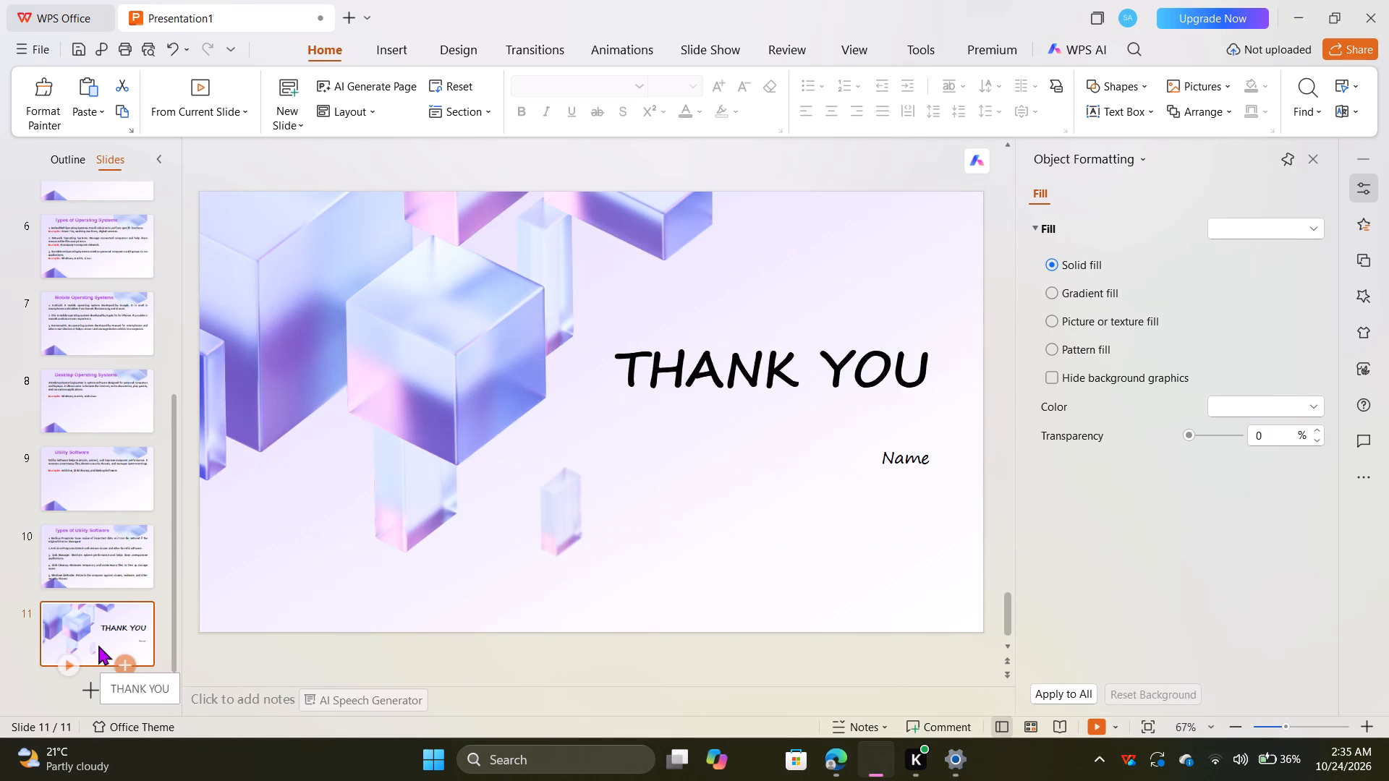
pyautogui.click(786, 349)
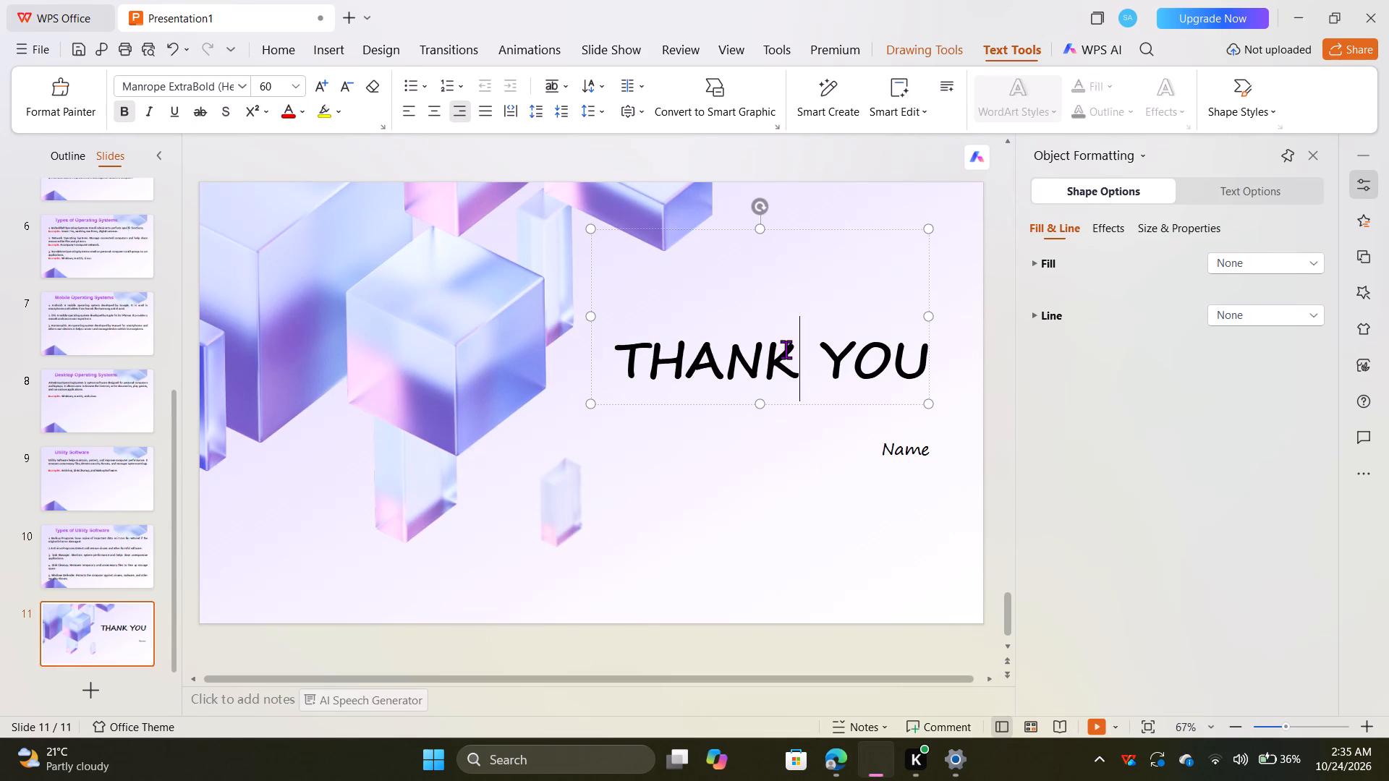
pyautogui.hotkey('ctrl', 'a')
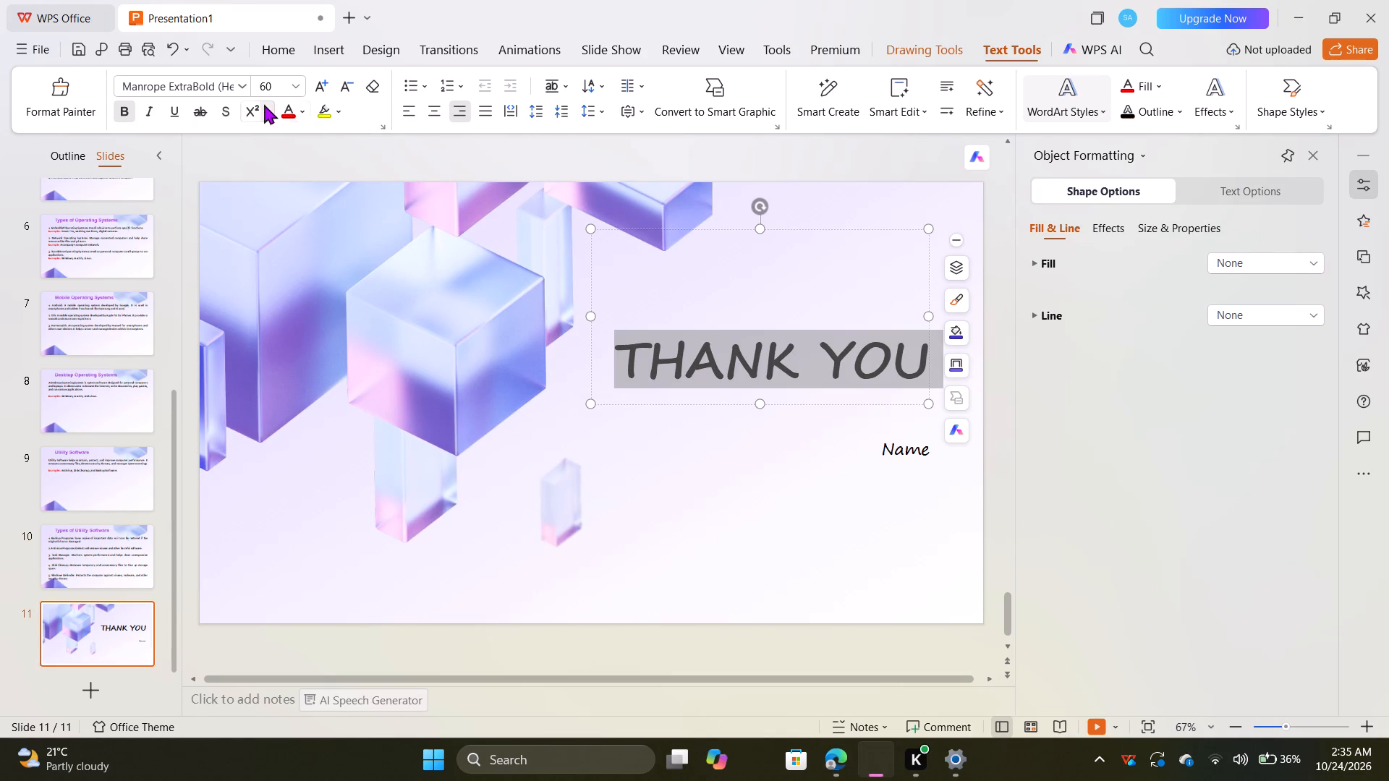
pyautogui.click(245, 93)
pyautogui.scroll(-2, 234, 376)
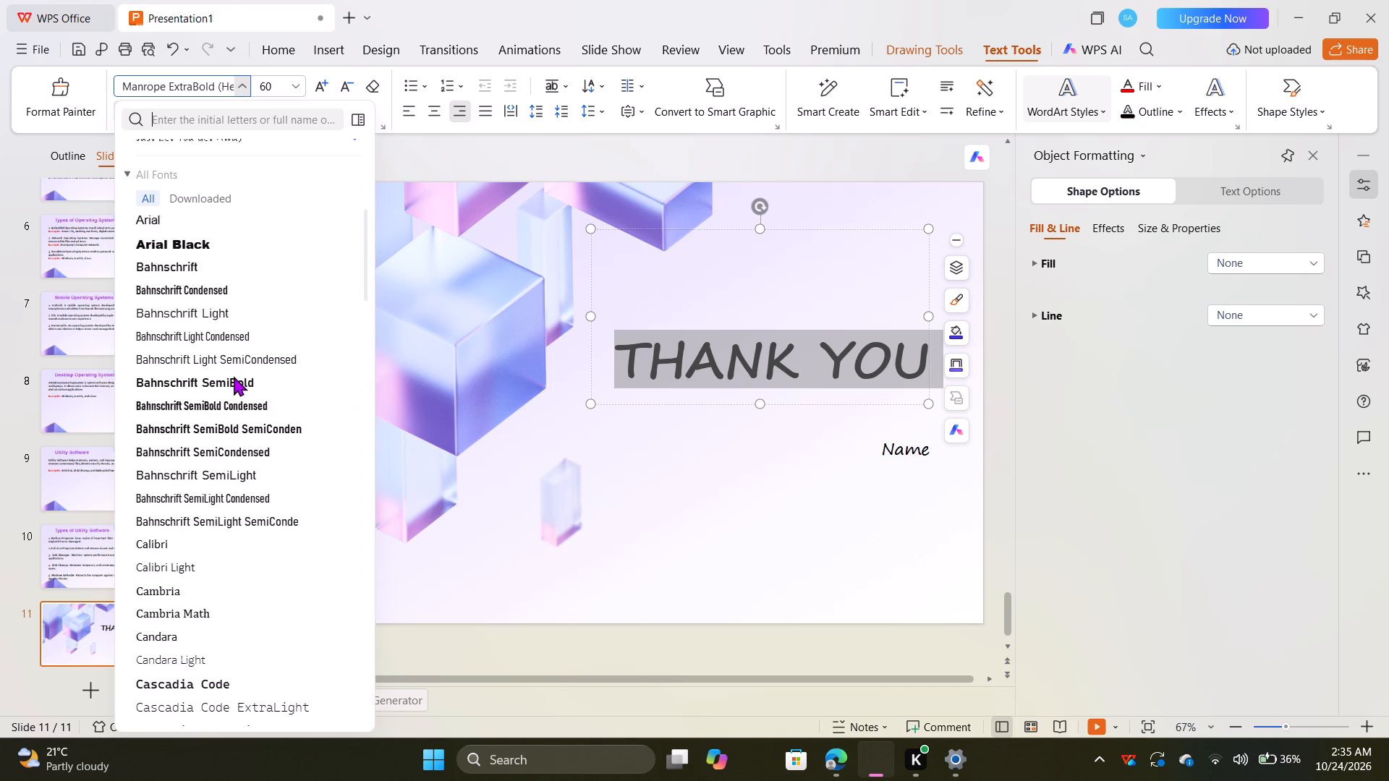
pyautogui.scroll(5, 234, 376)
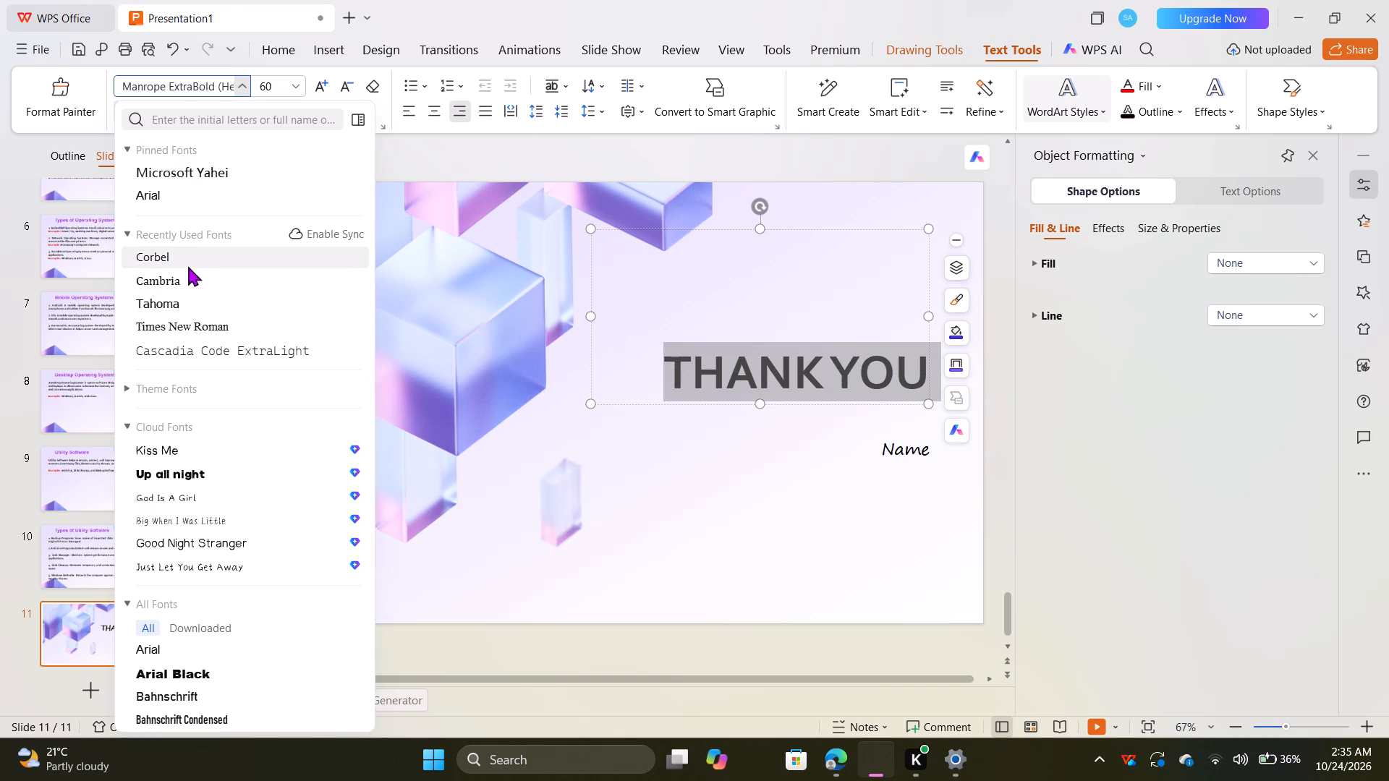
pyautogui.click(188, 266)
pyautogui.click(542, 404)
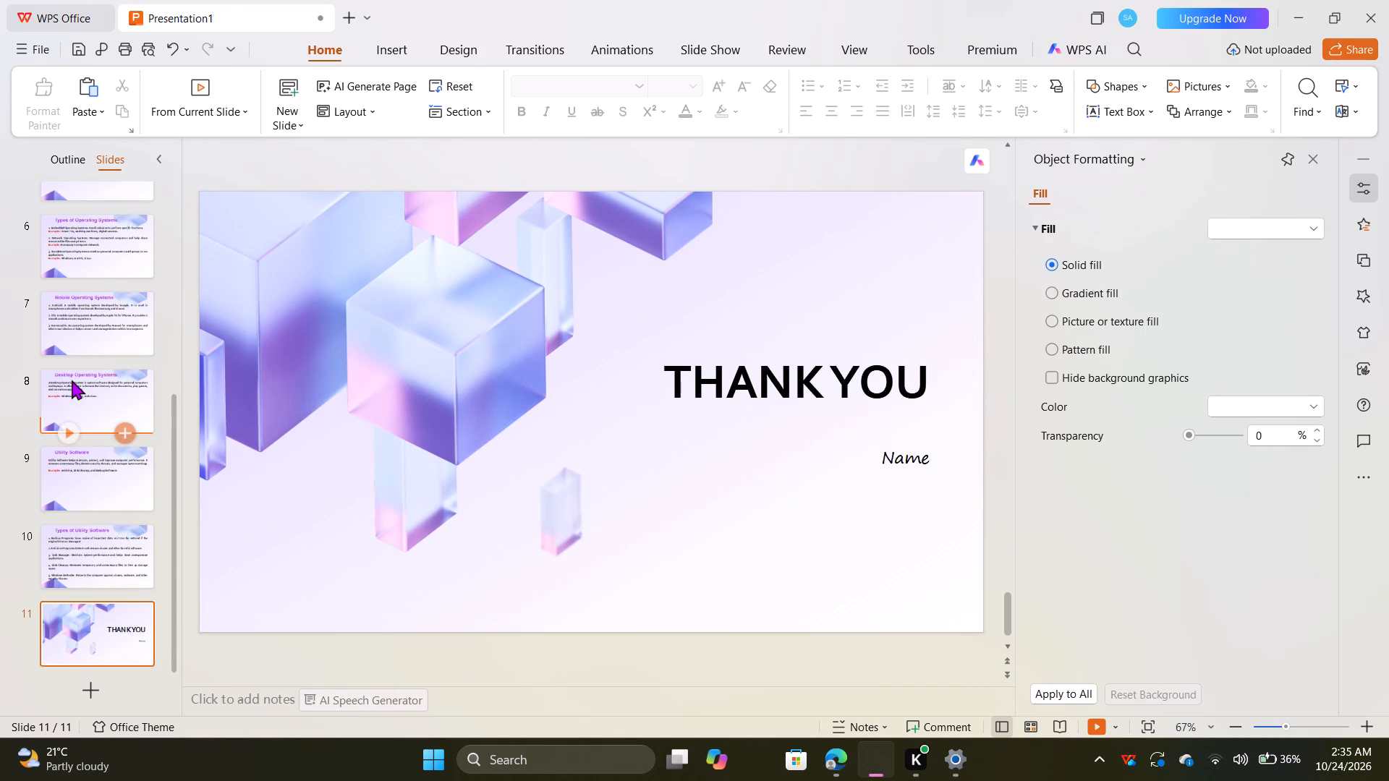
# Match slide 11's "THANK YOU" heading to the title slide's heading style, with the Cambria font and a purple gradient text colour.
pyautogui.scroll(11, 72, 380)
pyautogui.click(95, 216)
pyautogui.doubleClick(279, 317)
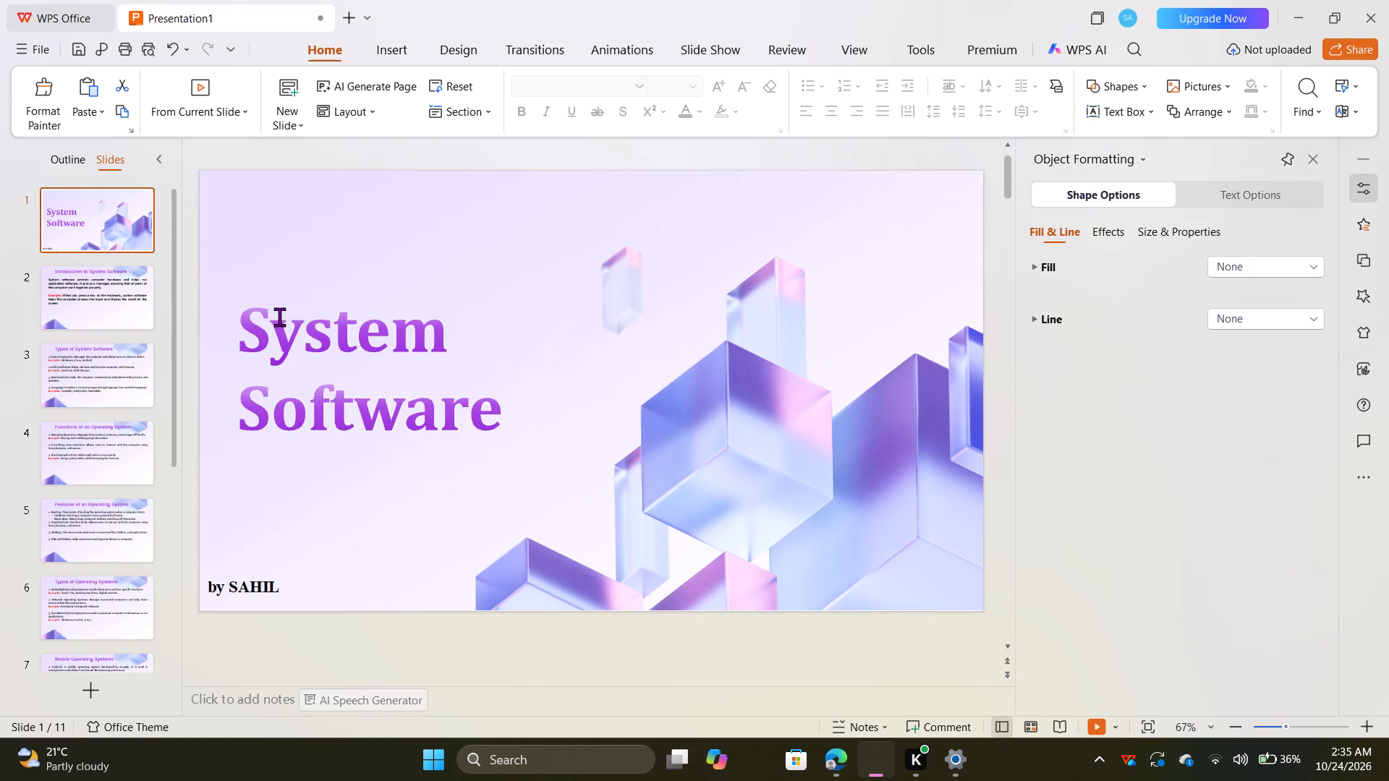
pyautogui.scroll(-4, 77, 437)
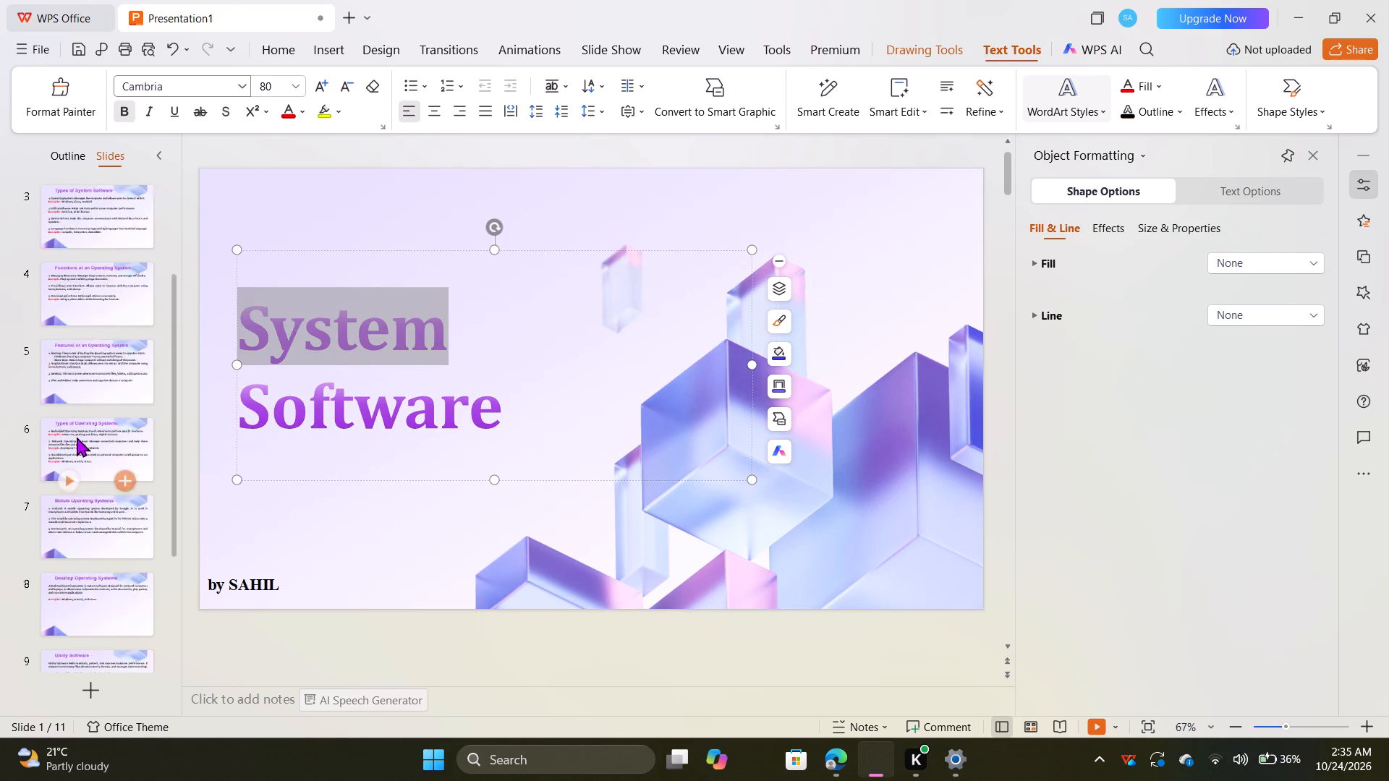
pyautogui.scroll(-2, 77, 437)
pyautogui.click(106, 630)
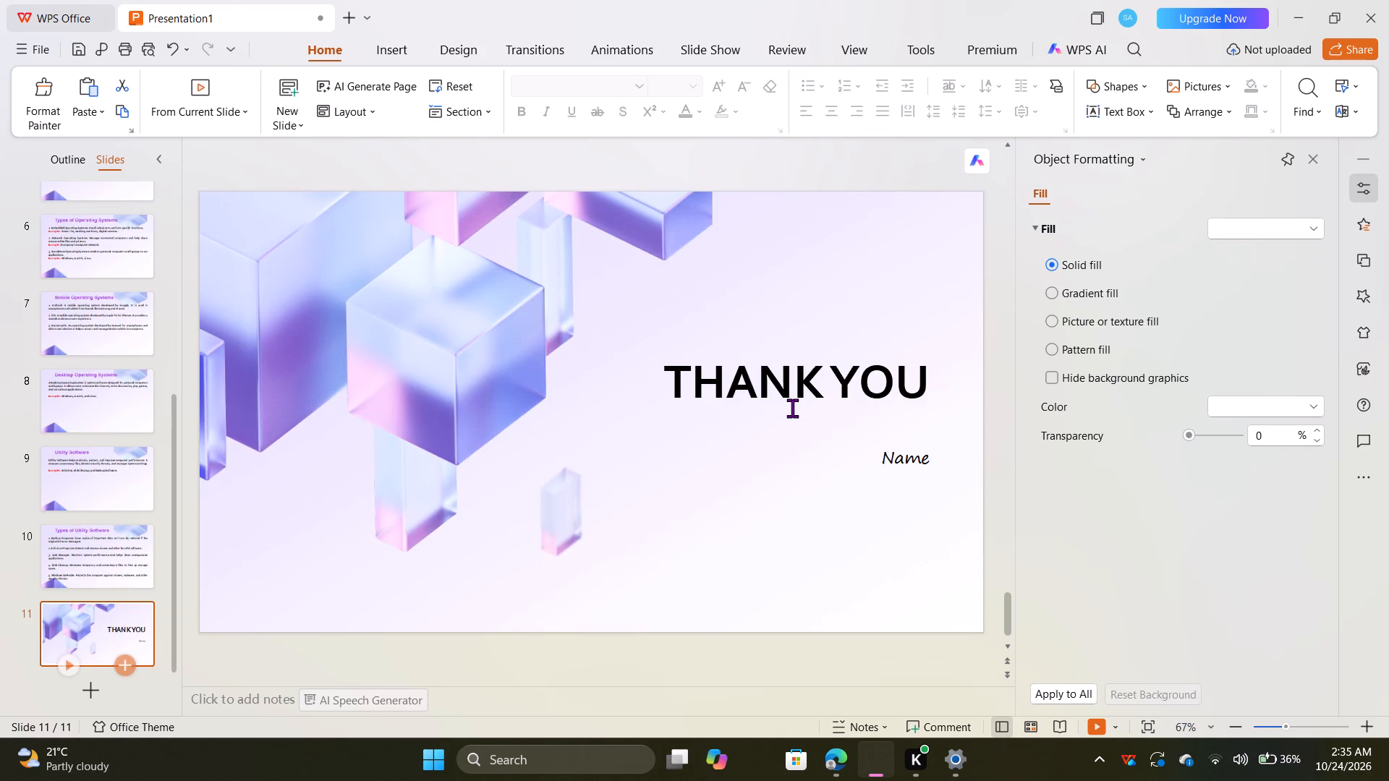
pyautogui.doubleClick(812, 378)
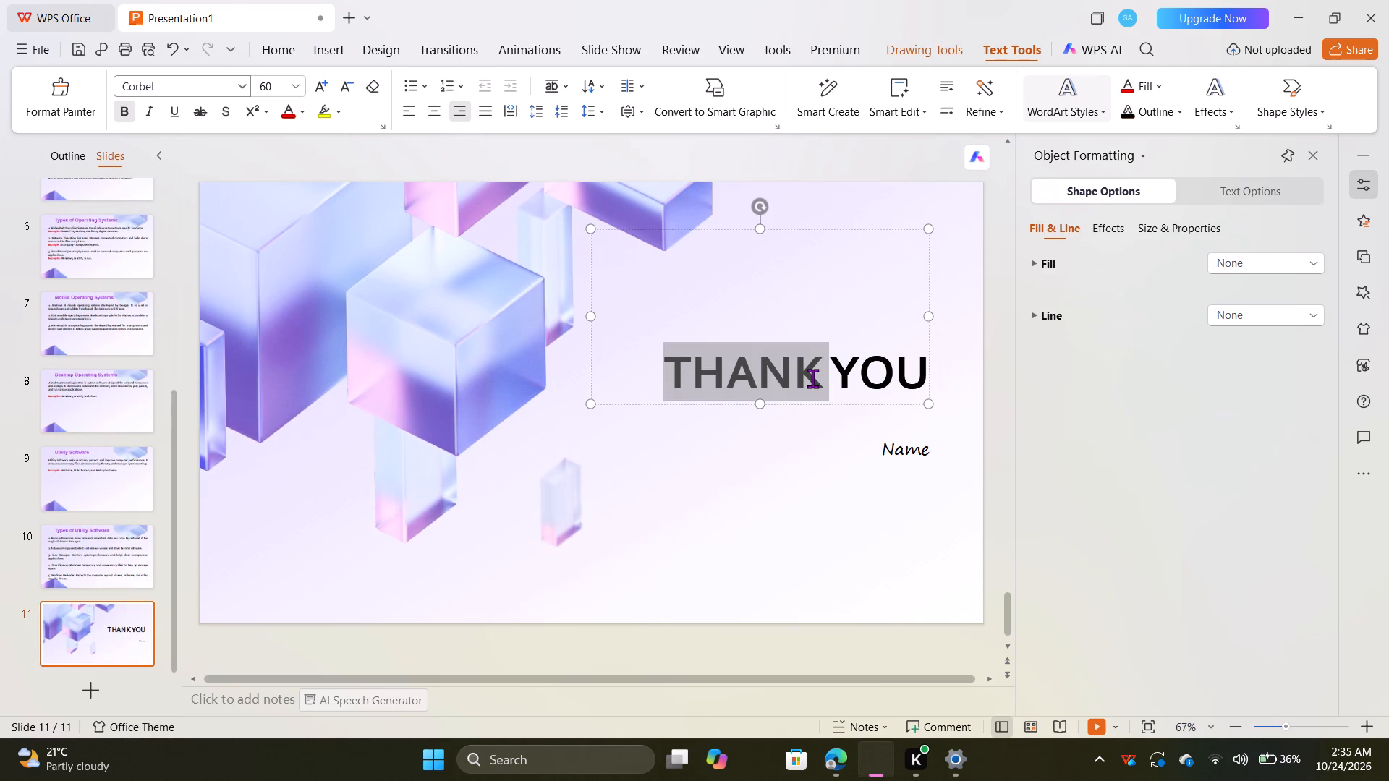
pyautogui.hotkey('ctrl', 'a')
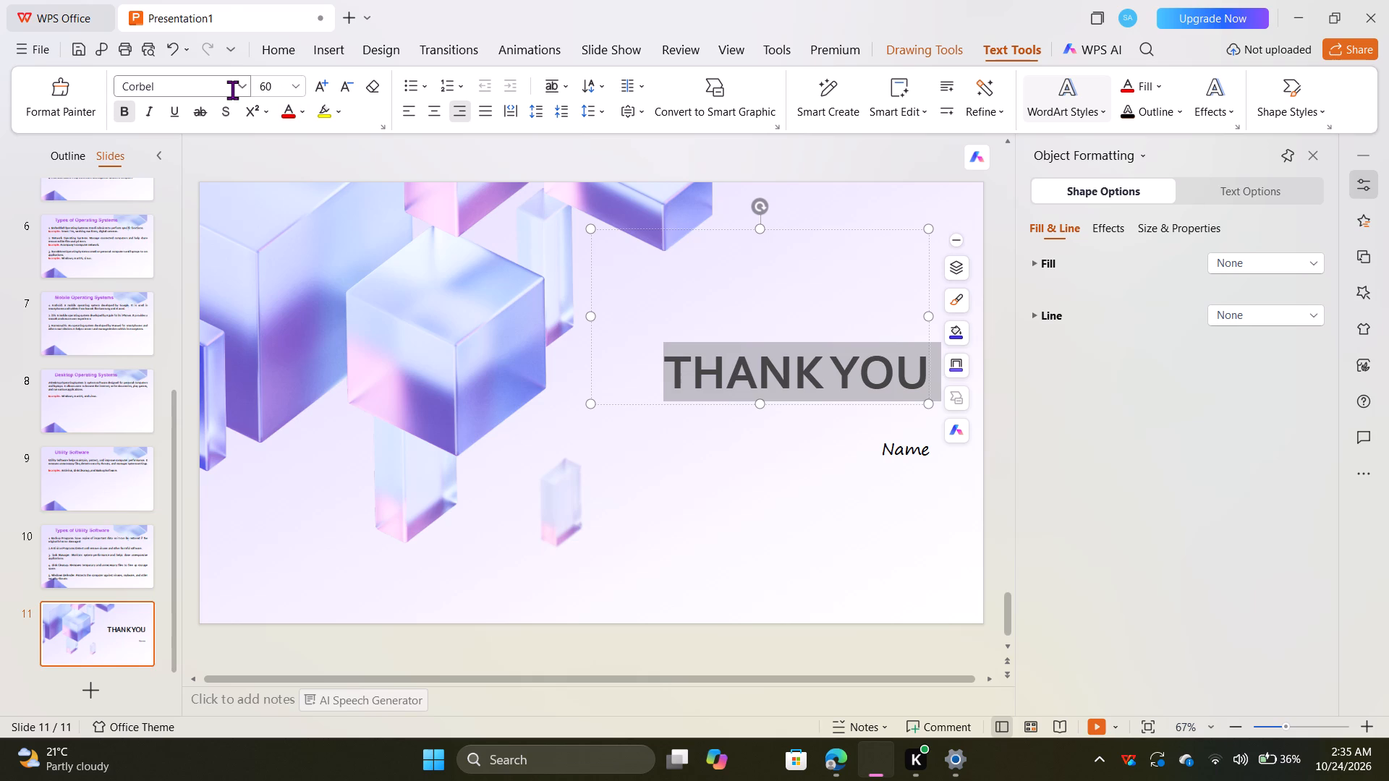
pyautogui.click(242, 90)
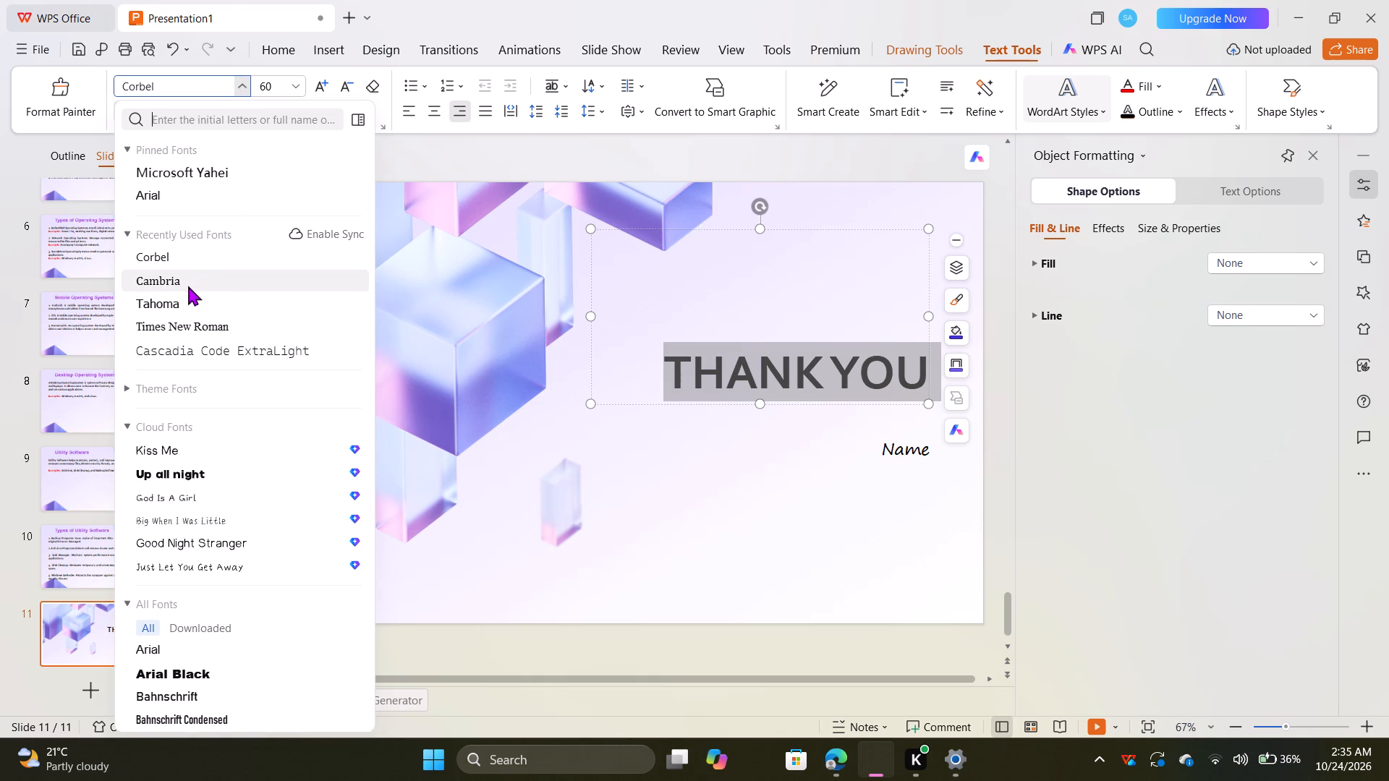
pyautogui.click(188, 286)
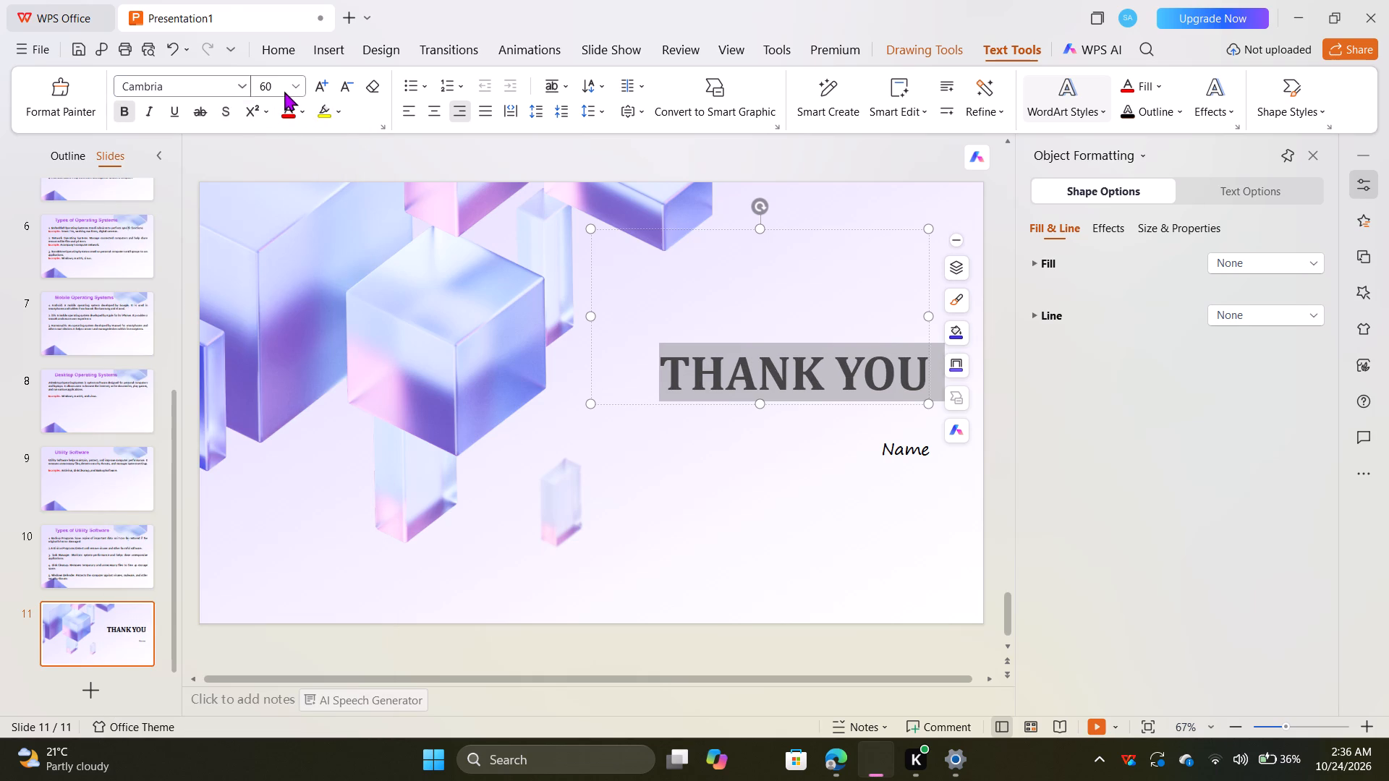
pyautogui.click(303, 110)
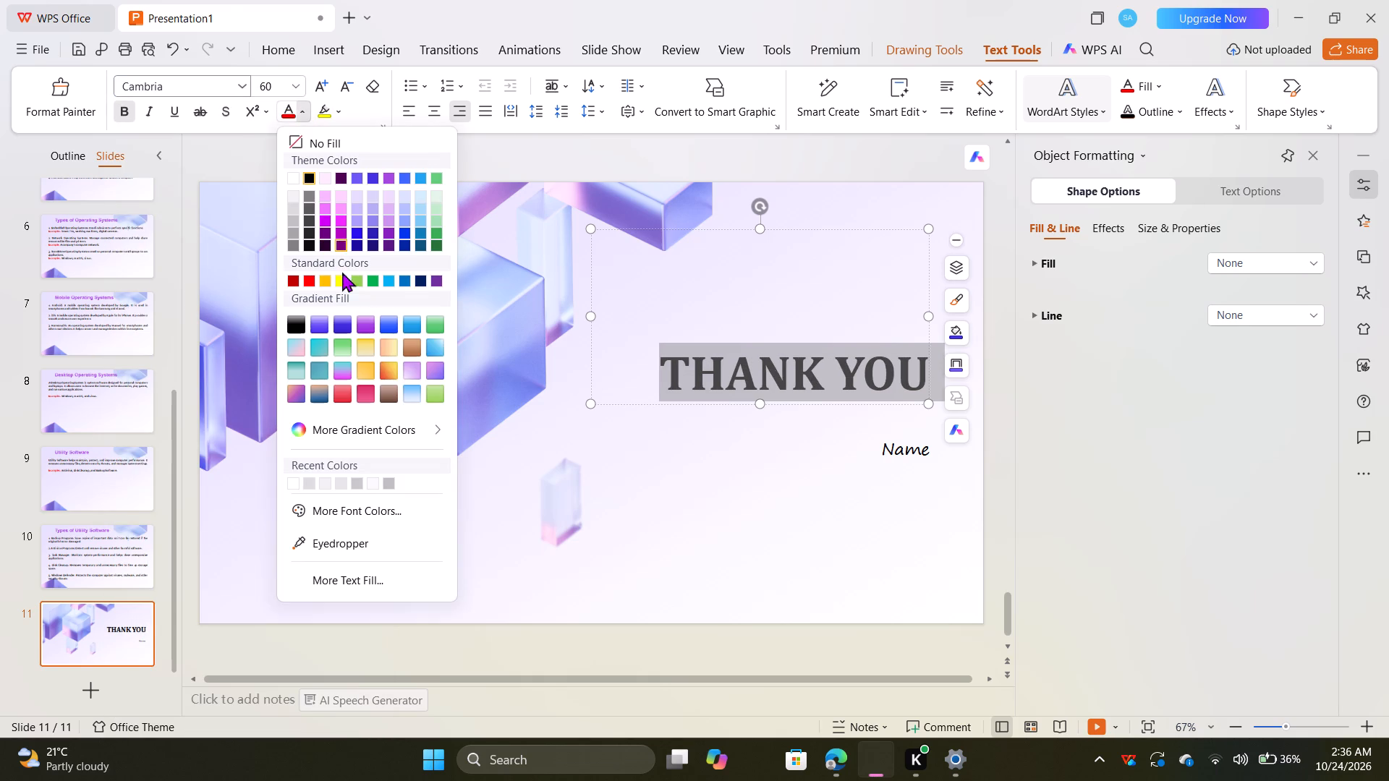
pyautogui.click(364, 318)
pyautogui.click(595, 294)
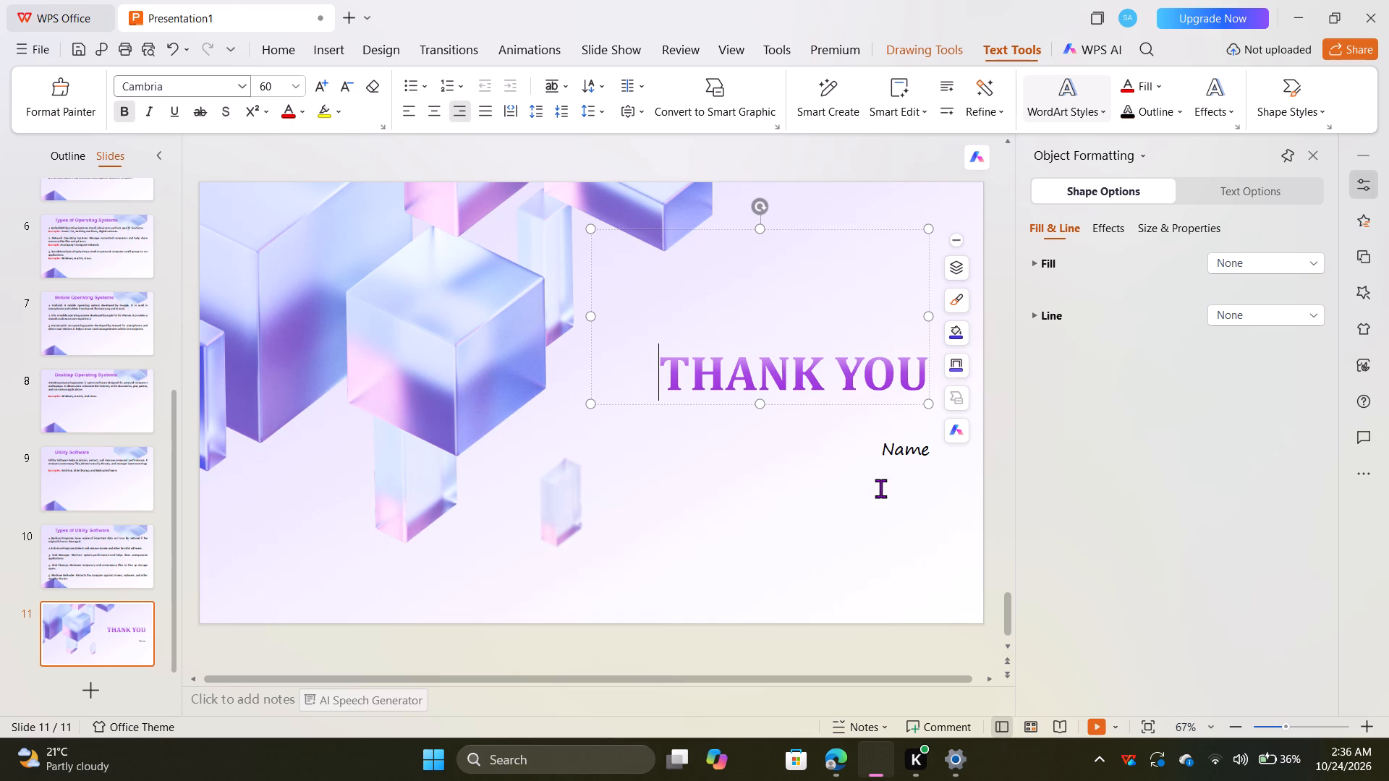
# Replace the "Name" placeholder text under the "THANK YOU" heading with "by SAHIL".
pyautogui.doubleClick(922, 448)
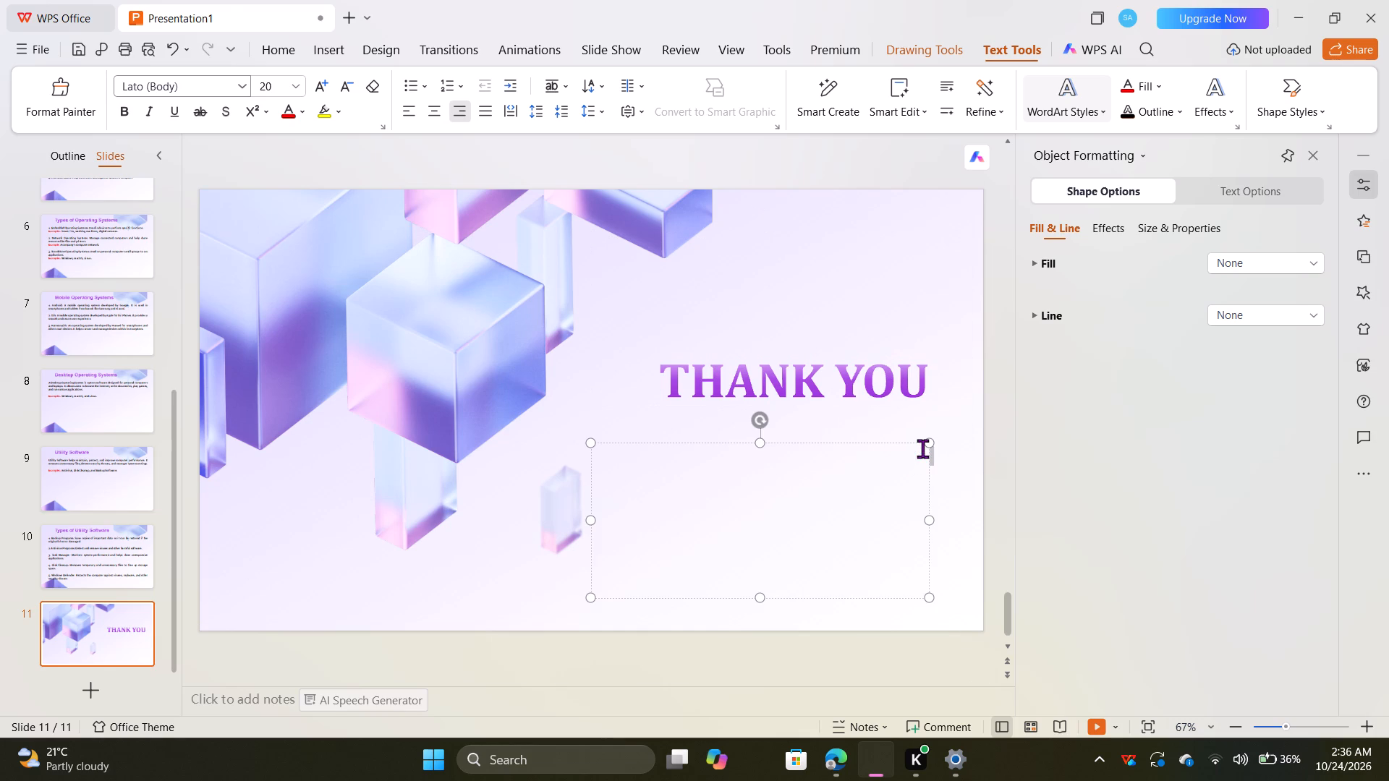
pyautogui.write('by s')
pyautogui.hotkey('shift', 'BackSpace')
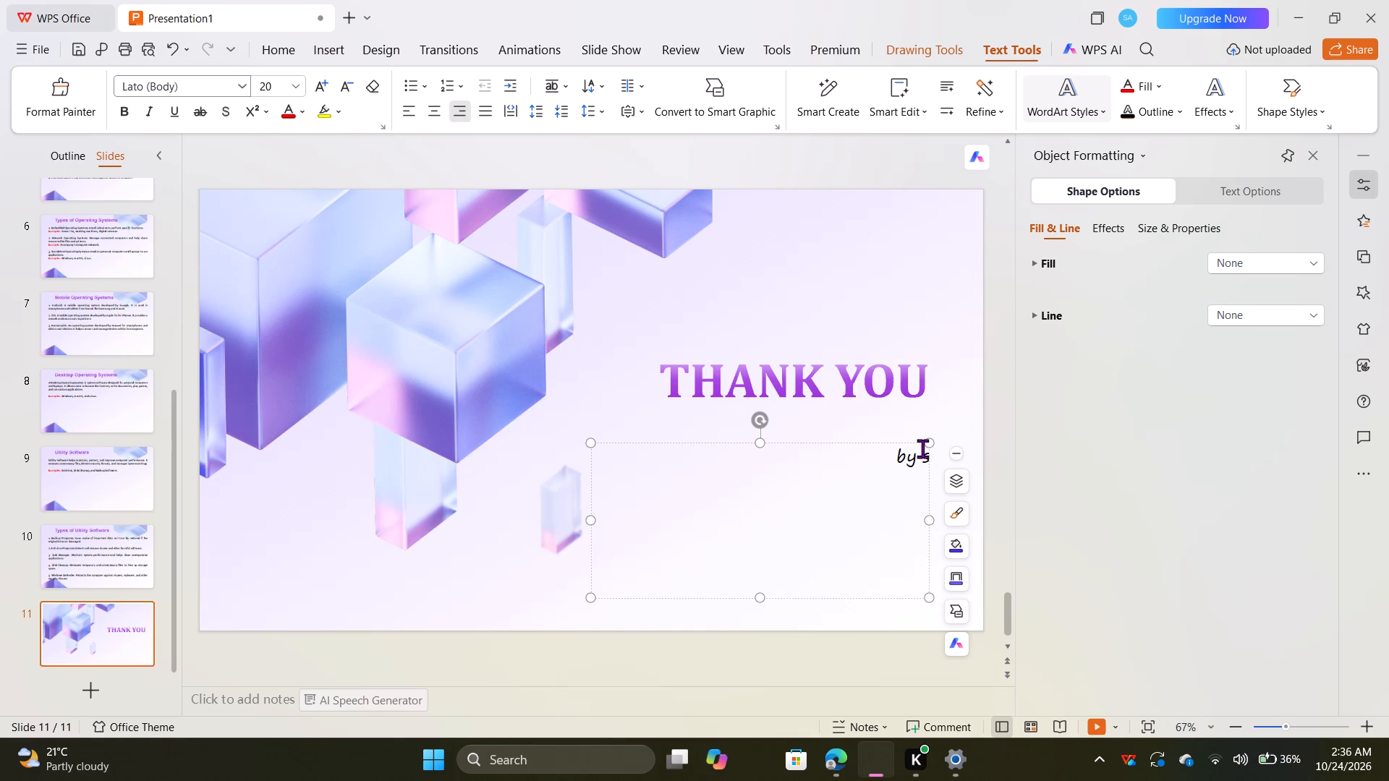
pyautogui.write('SAHL')
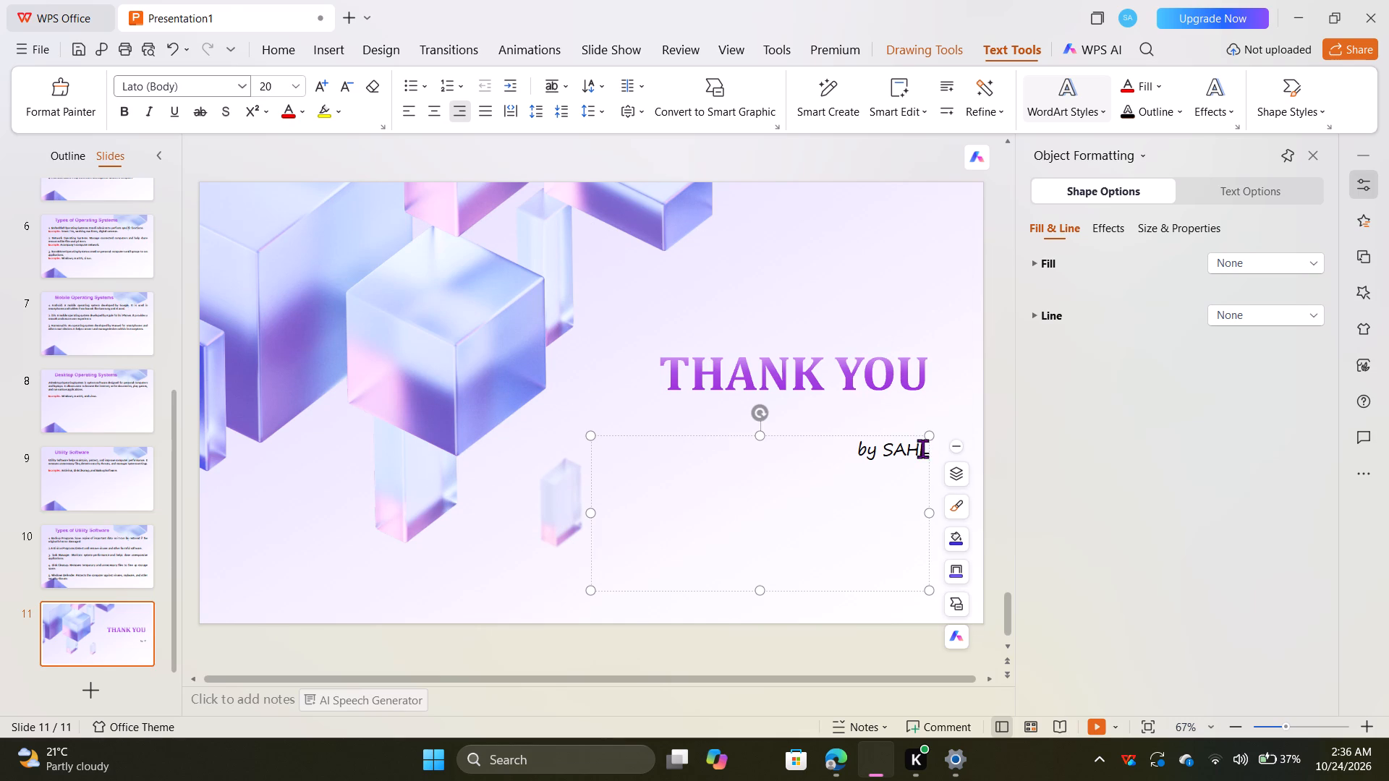
pyautogui.press('BackSpace')
pyautogui.write('IL')
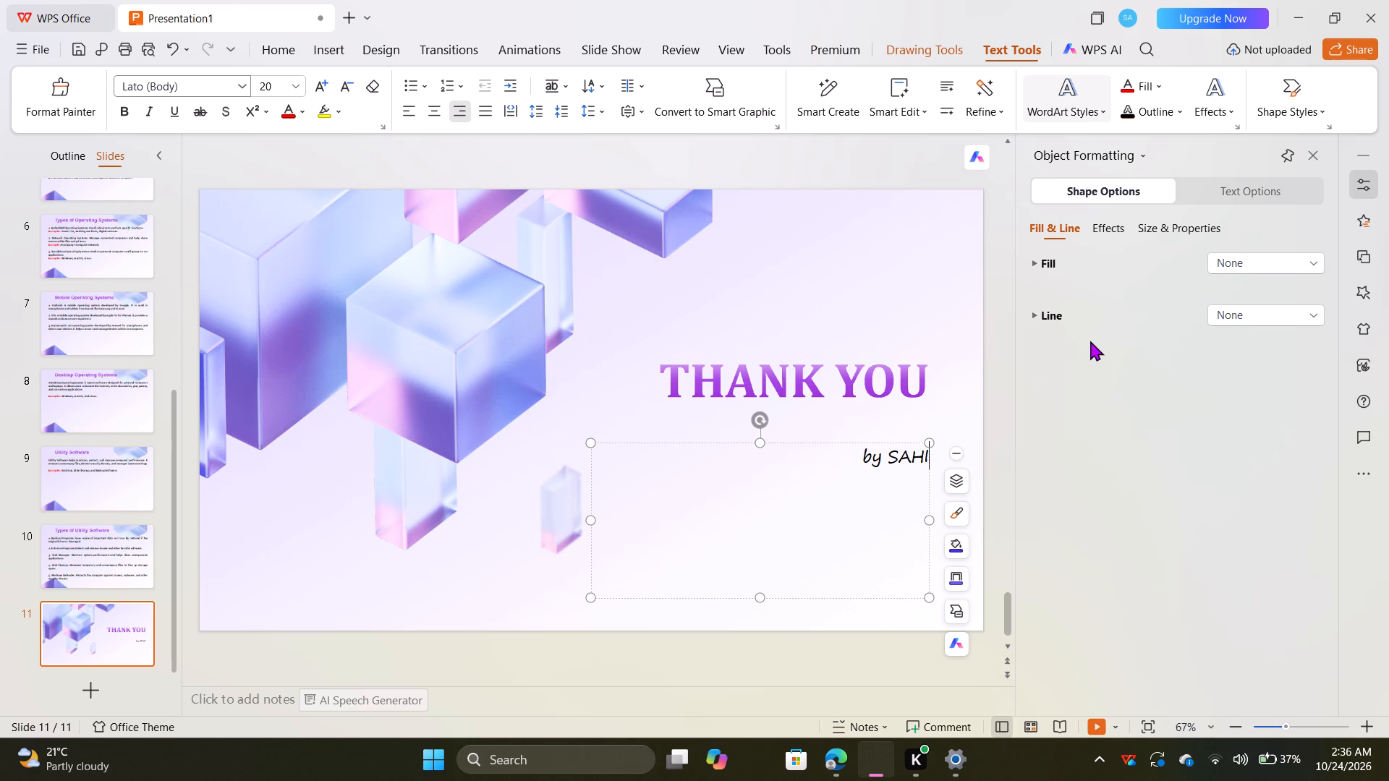
# Format the "by SAHIL" line on slide 11 in bold Times New Roman.
pyautogui.hotkey('ctrl', 'a')
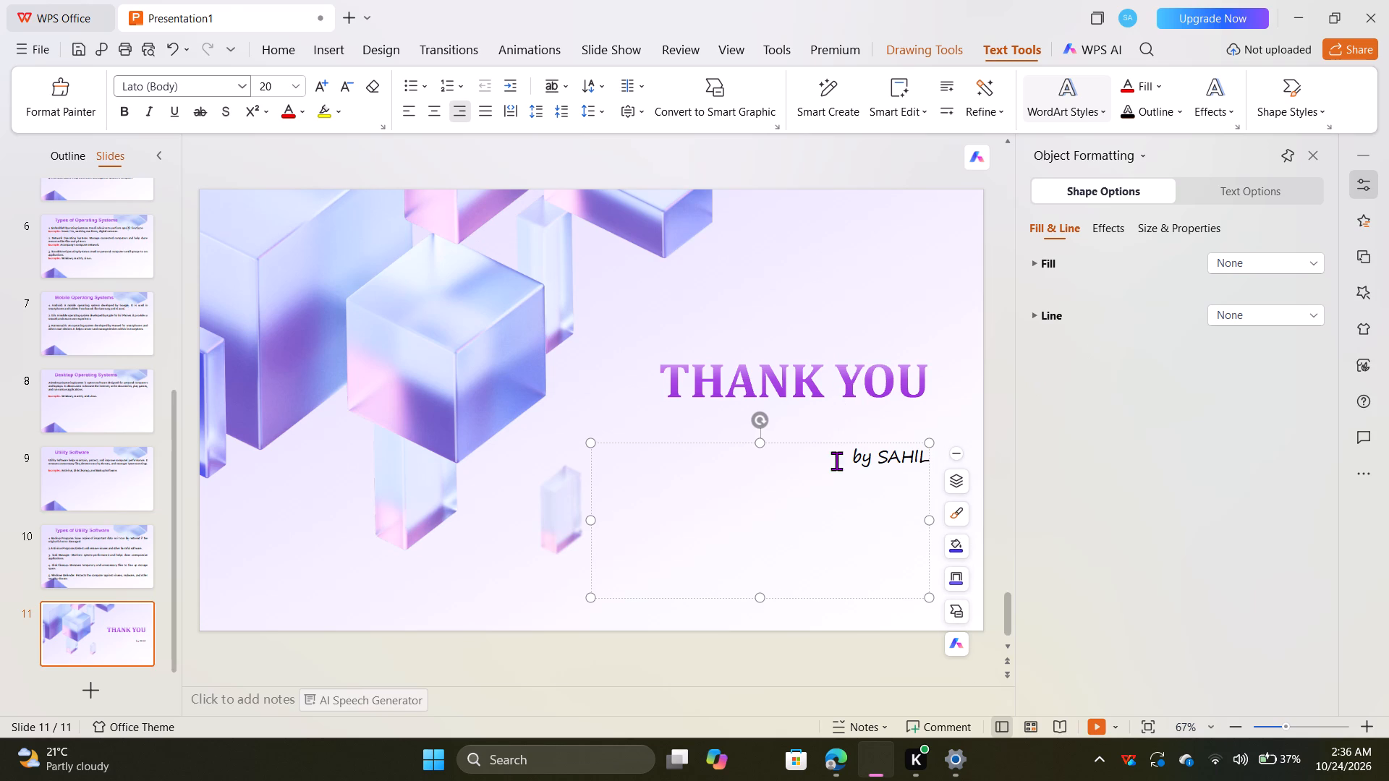
pyautogui.click(247, 90)
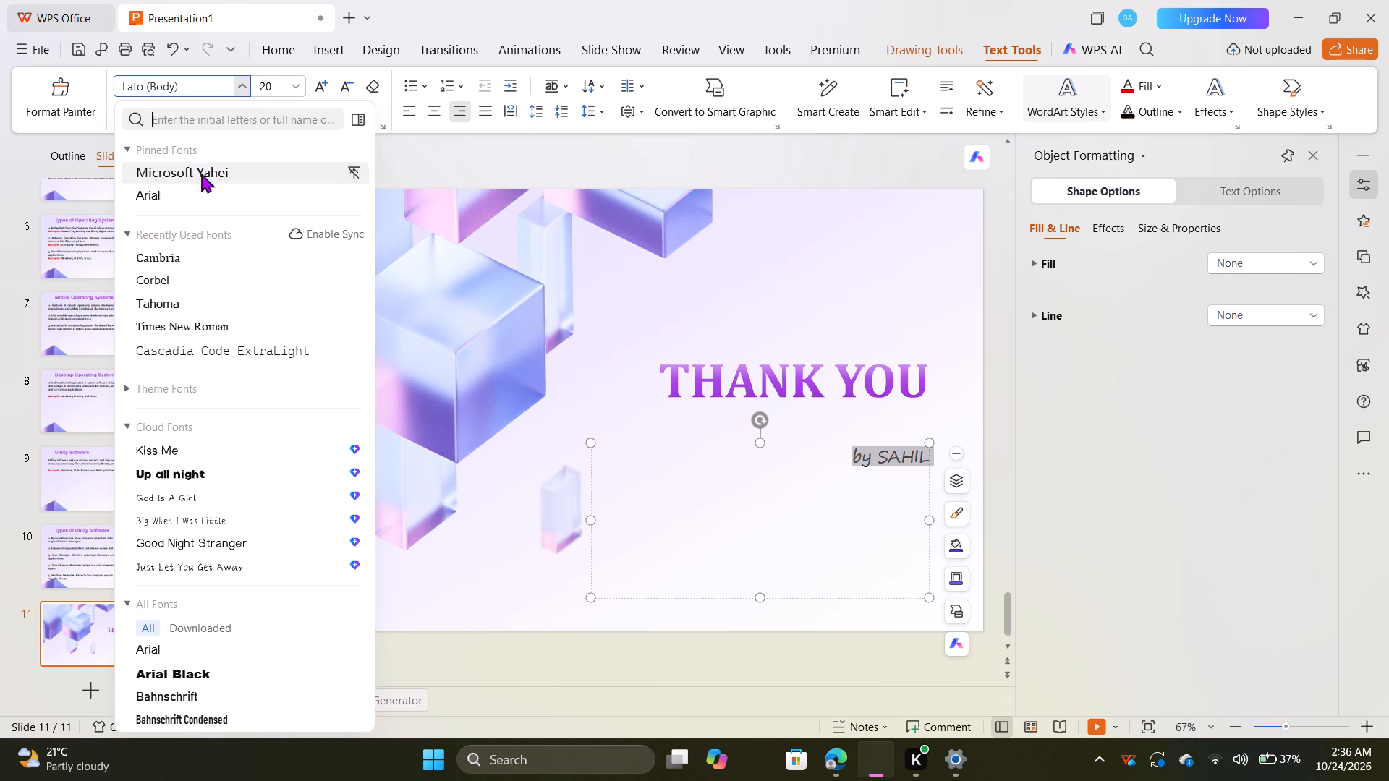
pyautogui.click(181, 328)
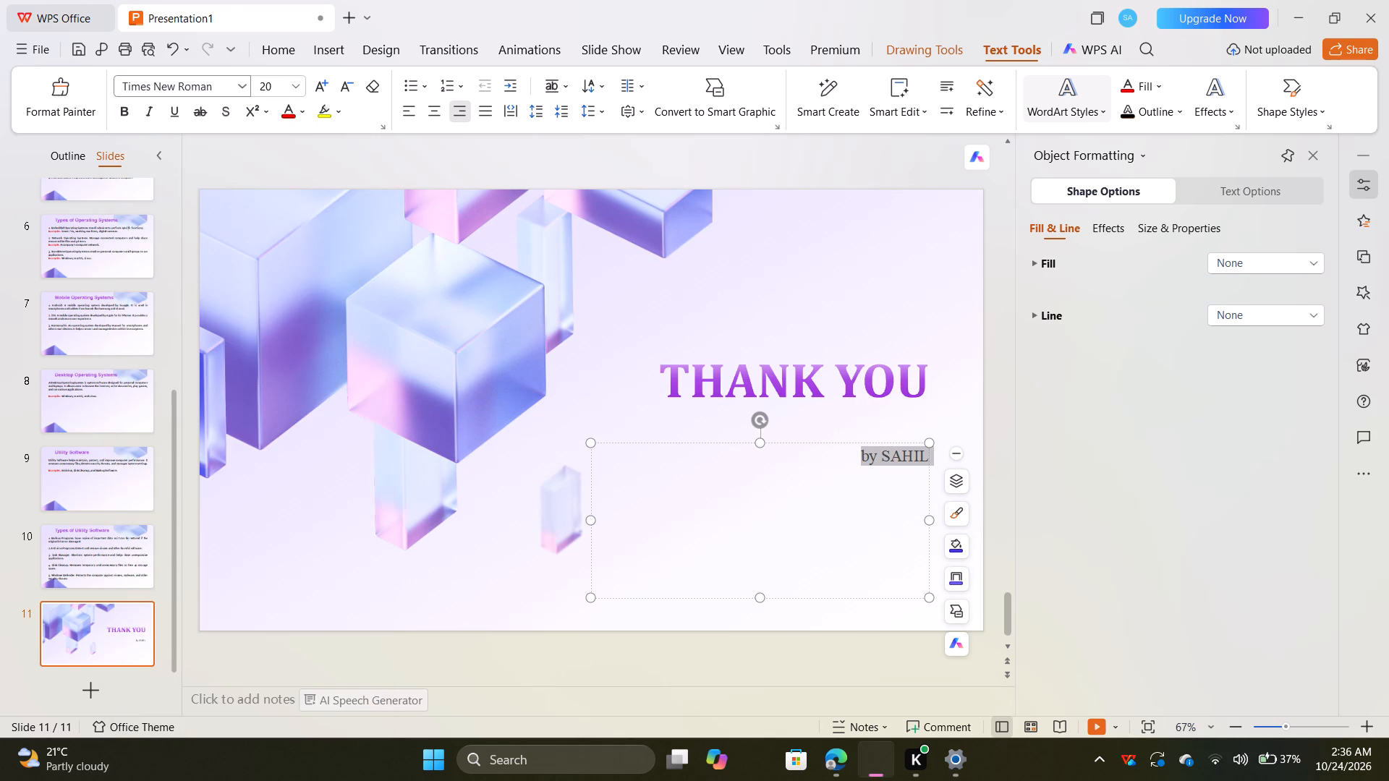
pyautogui.click(128, 113)
pyautogui.click(209, 142)
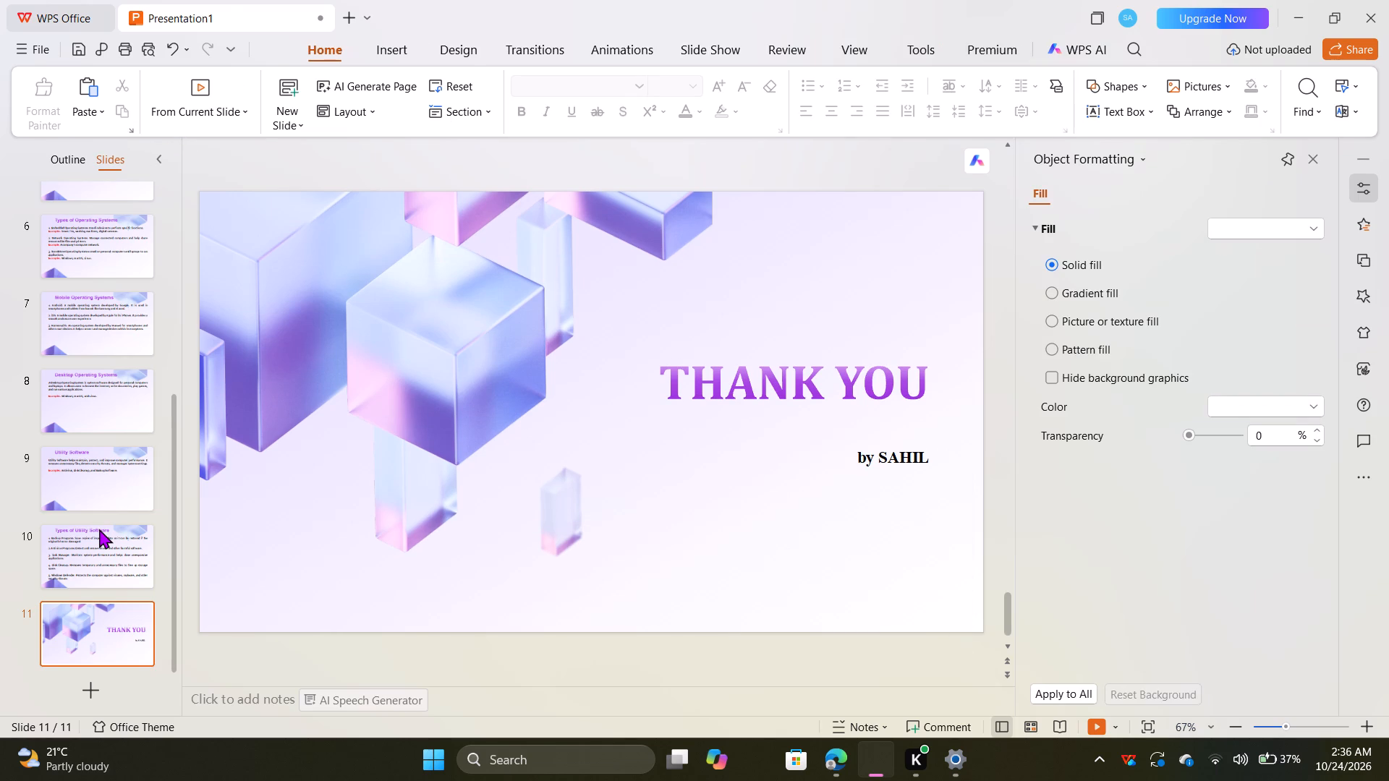
# Play the slide show from the title slide through the closing "THANK YOU" slide to check every slide, and exit it.
pyautogui.scroll(-3, 99, 529)
pyautogui.scroll(6, 99, 529)
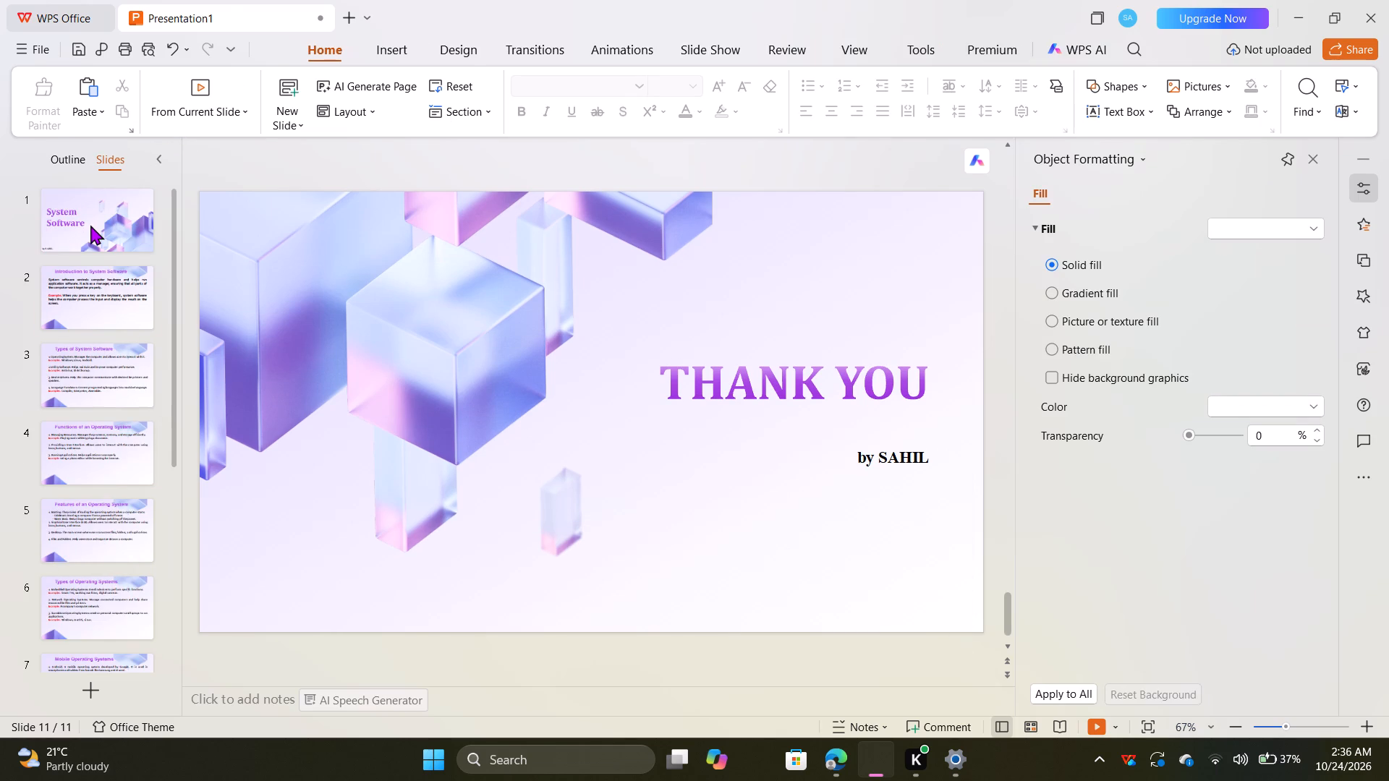
pyautogui.click(90, 225)
pyautogui.click(222, 98)
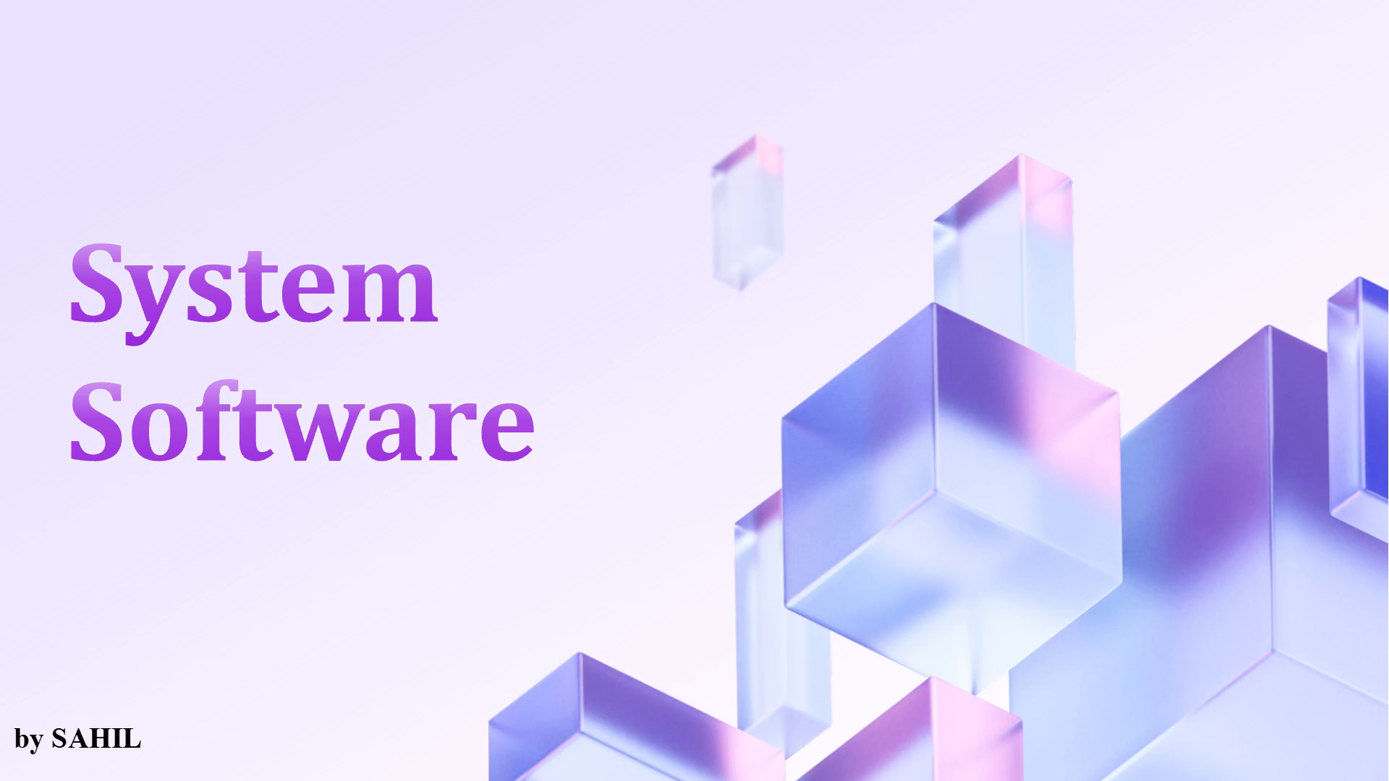
pyautogui.press('Right')
pyautogui.press('Right')
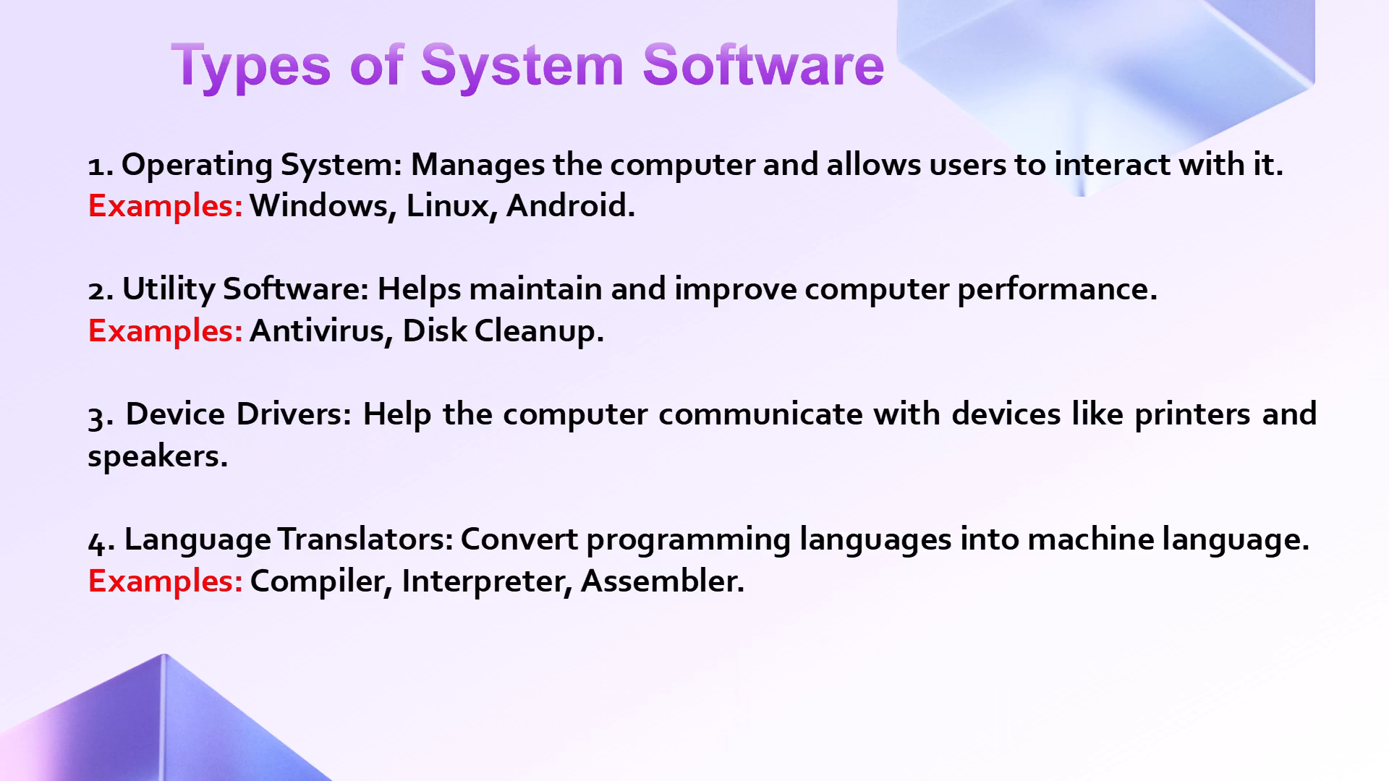
pyautogui.press('Right')
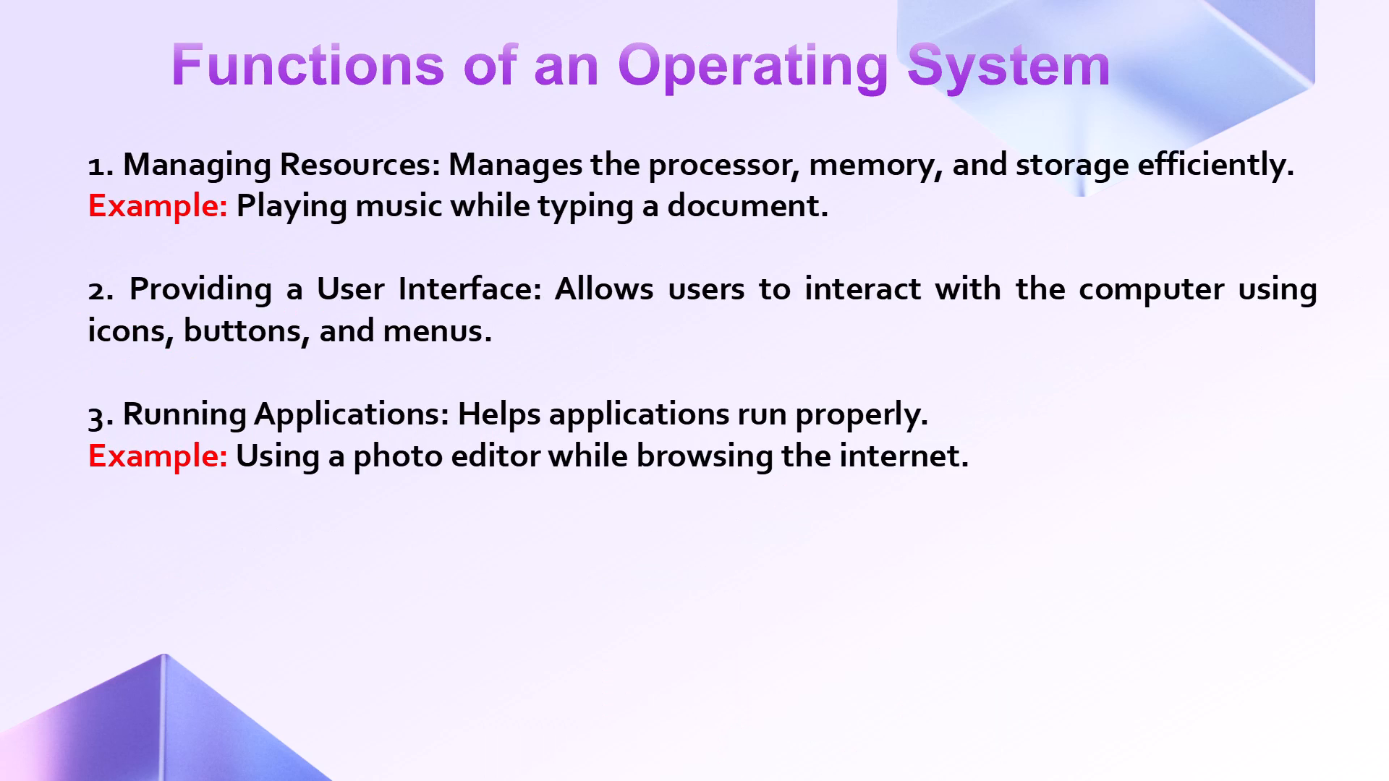
pyautogui.press('Right')
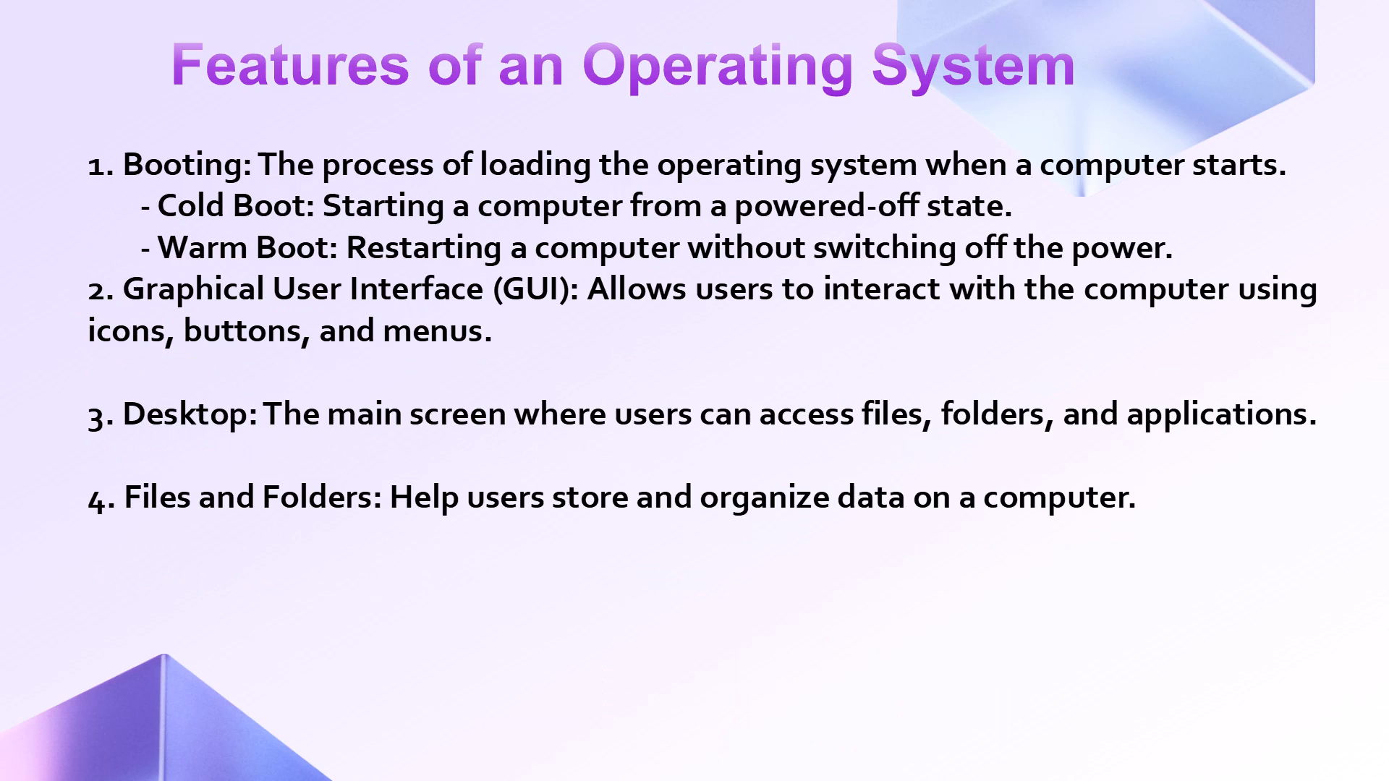
pyautogui.press('Right')
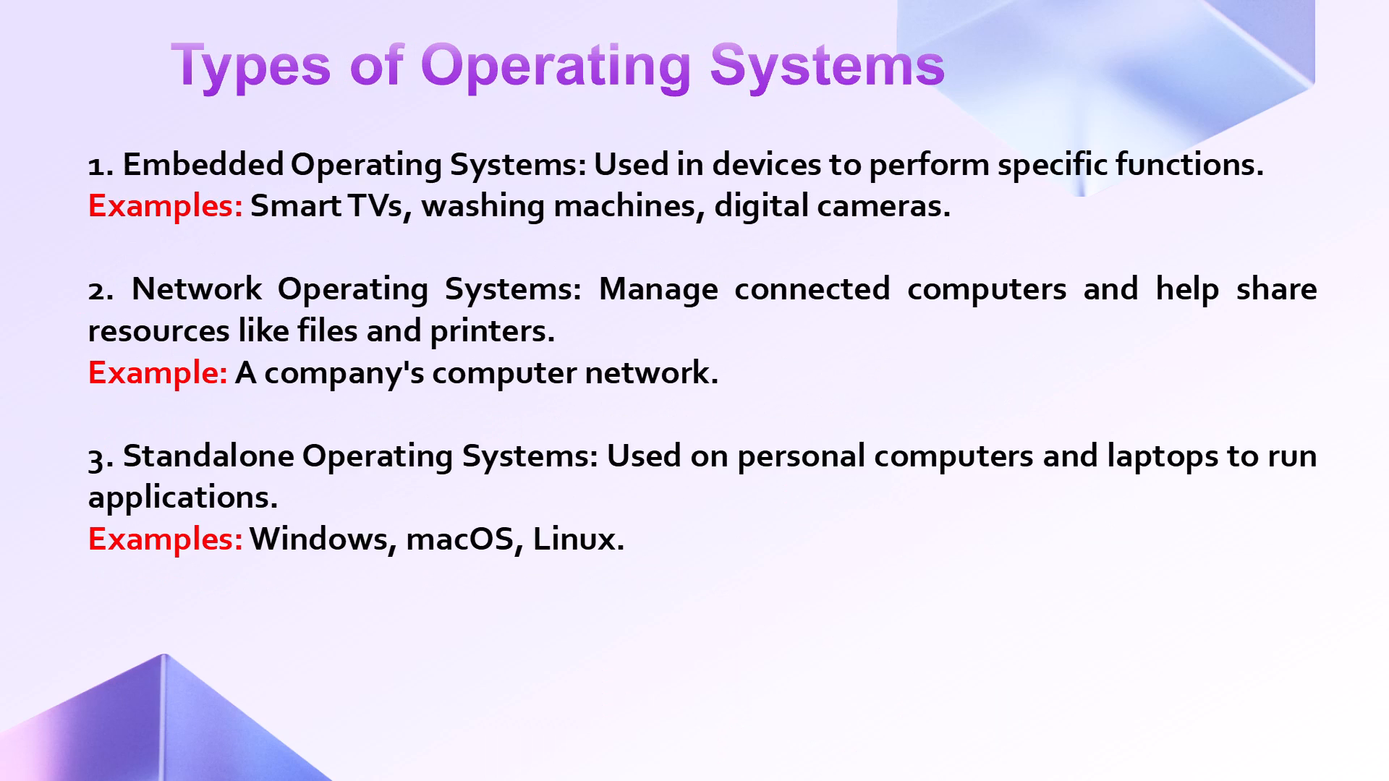
pyautogui.press('Right')
pyautogui.press('Right')
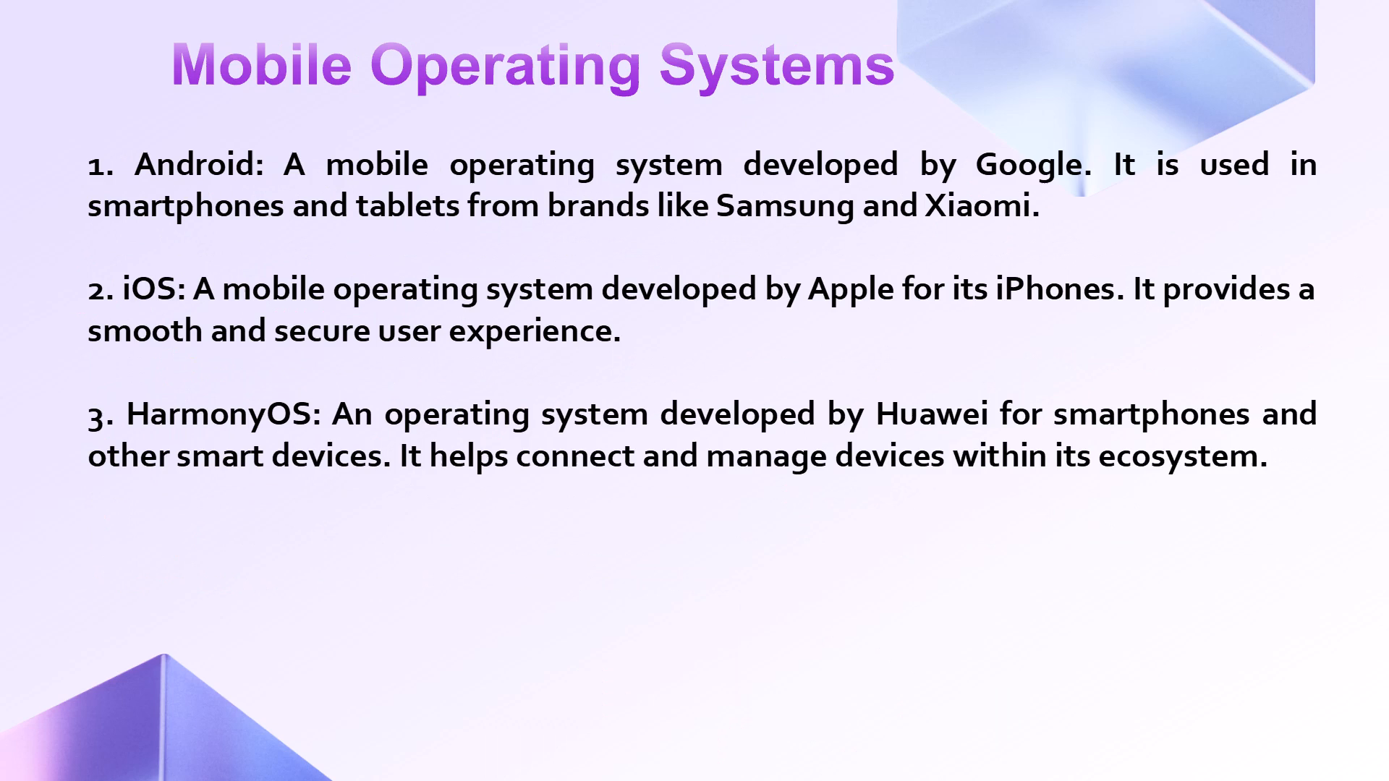
pyautogui.press('Right')
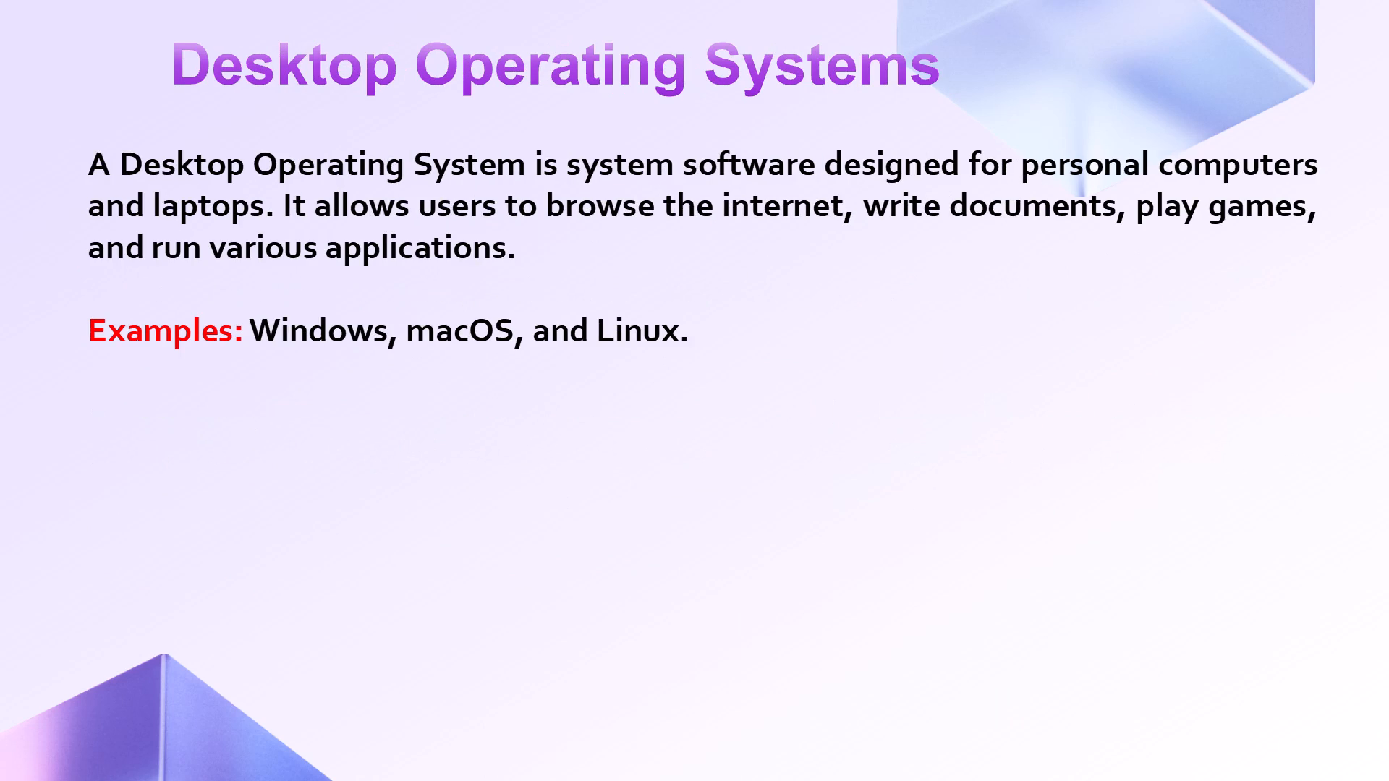
pyautogui.press('Right')
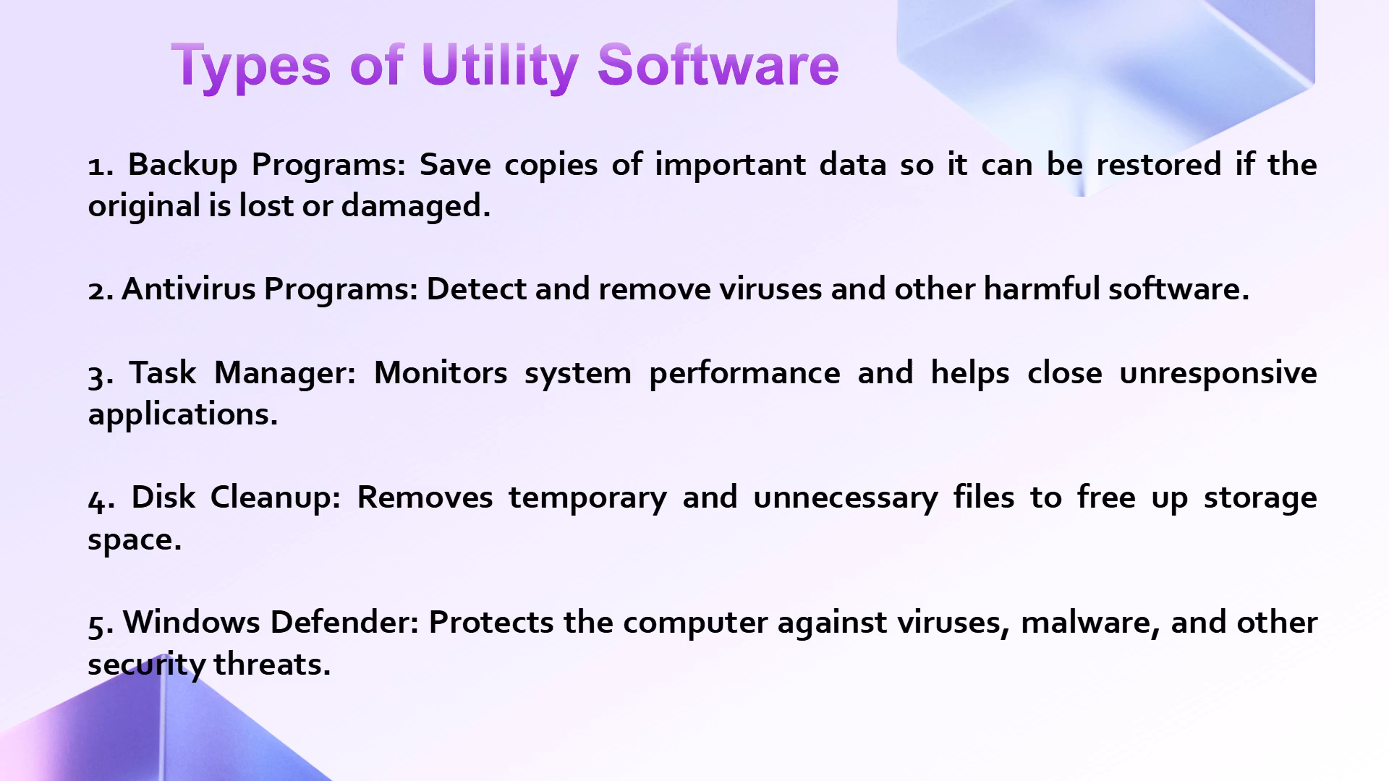
pyautogui.press('Right')
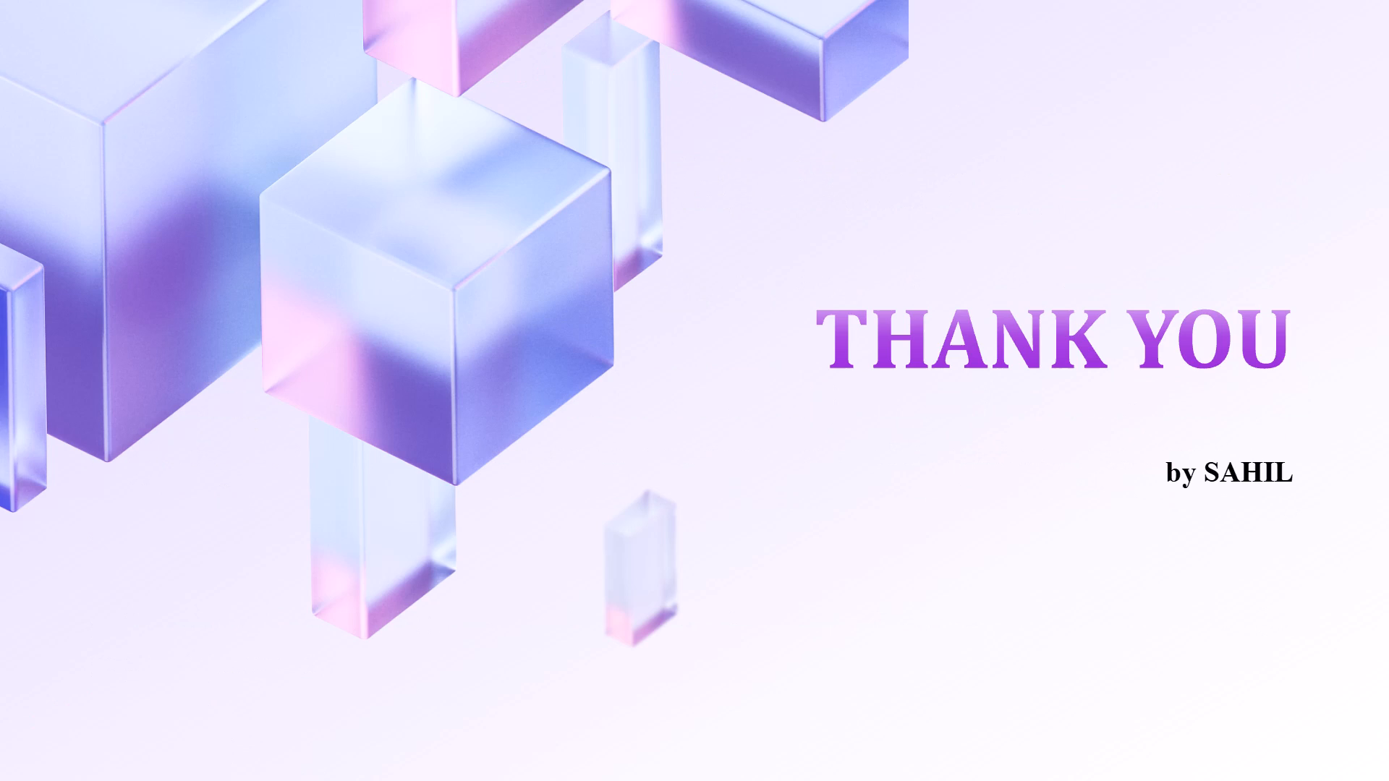
pyautogui.press('Left')
pyautogui.press('Left')
pyautogui.press('Right')
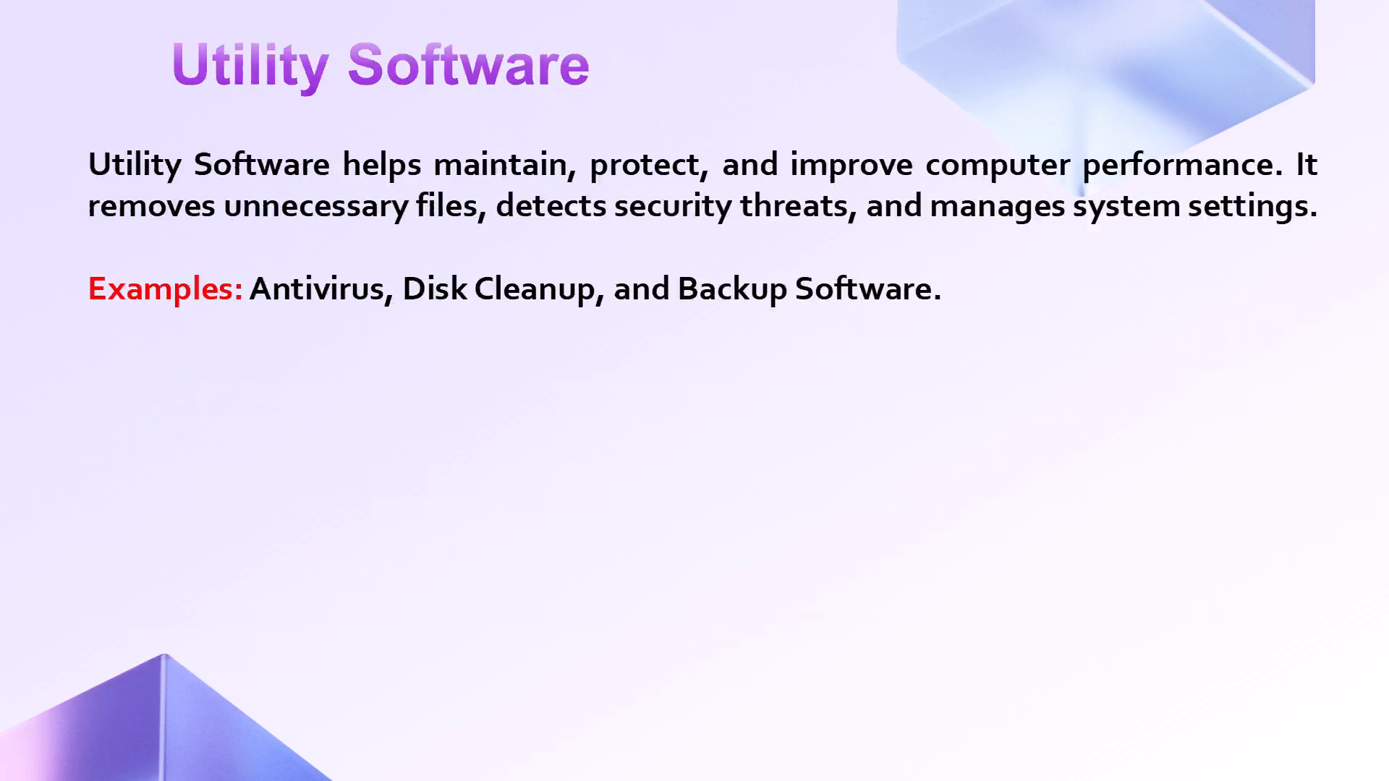
pyautogui.press('Right')
pyautogui.press('Escape')
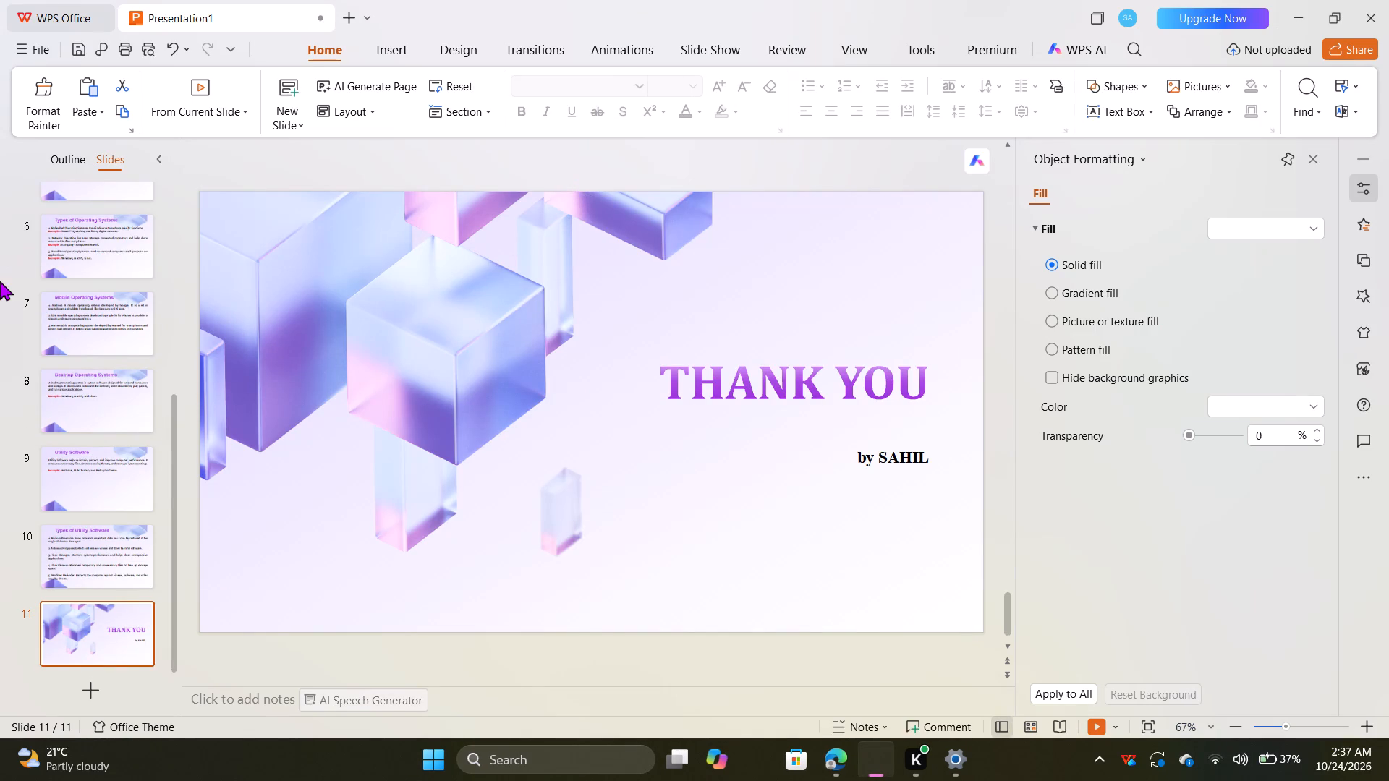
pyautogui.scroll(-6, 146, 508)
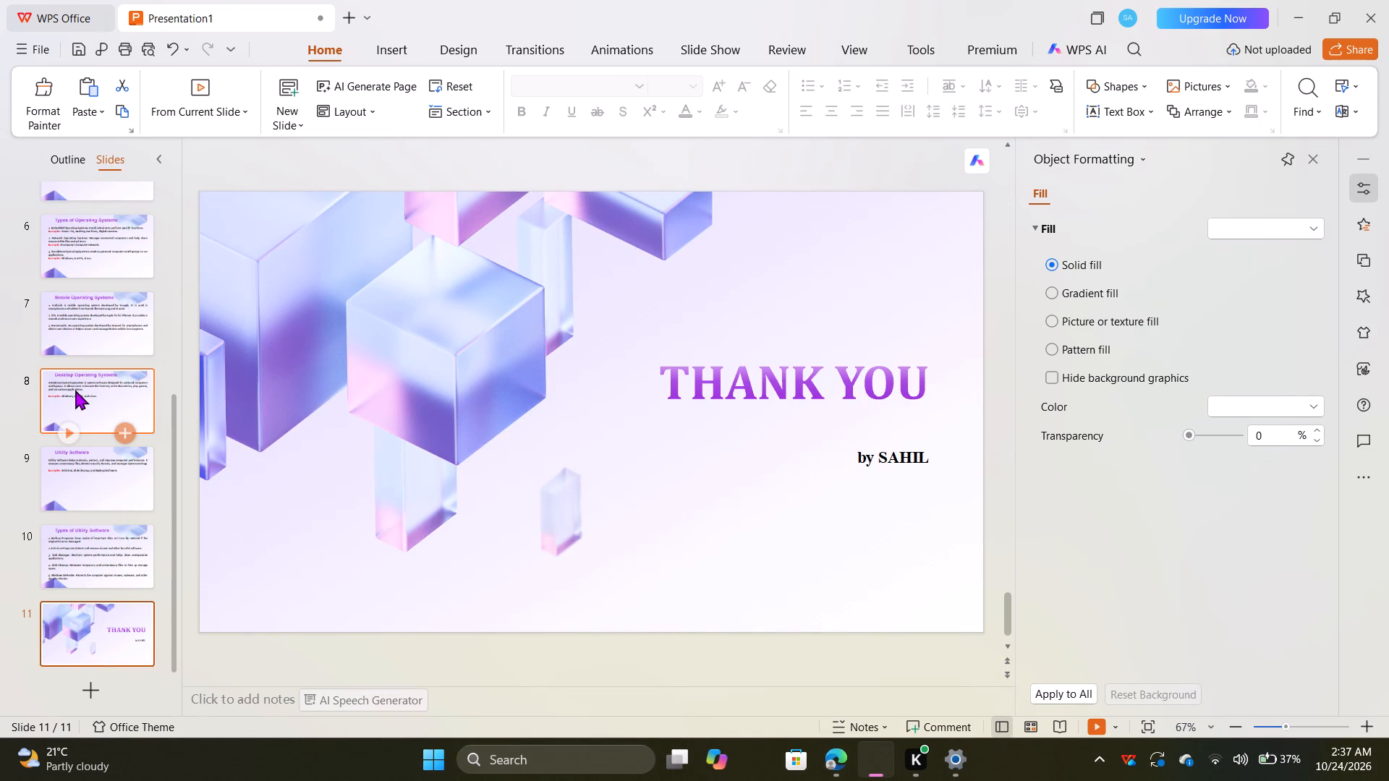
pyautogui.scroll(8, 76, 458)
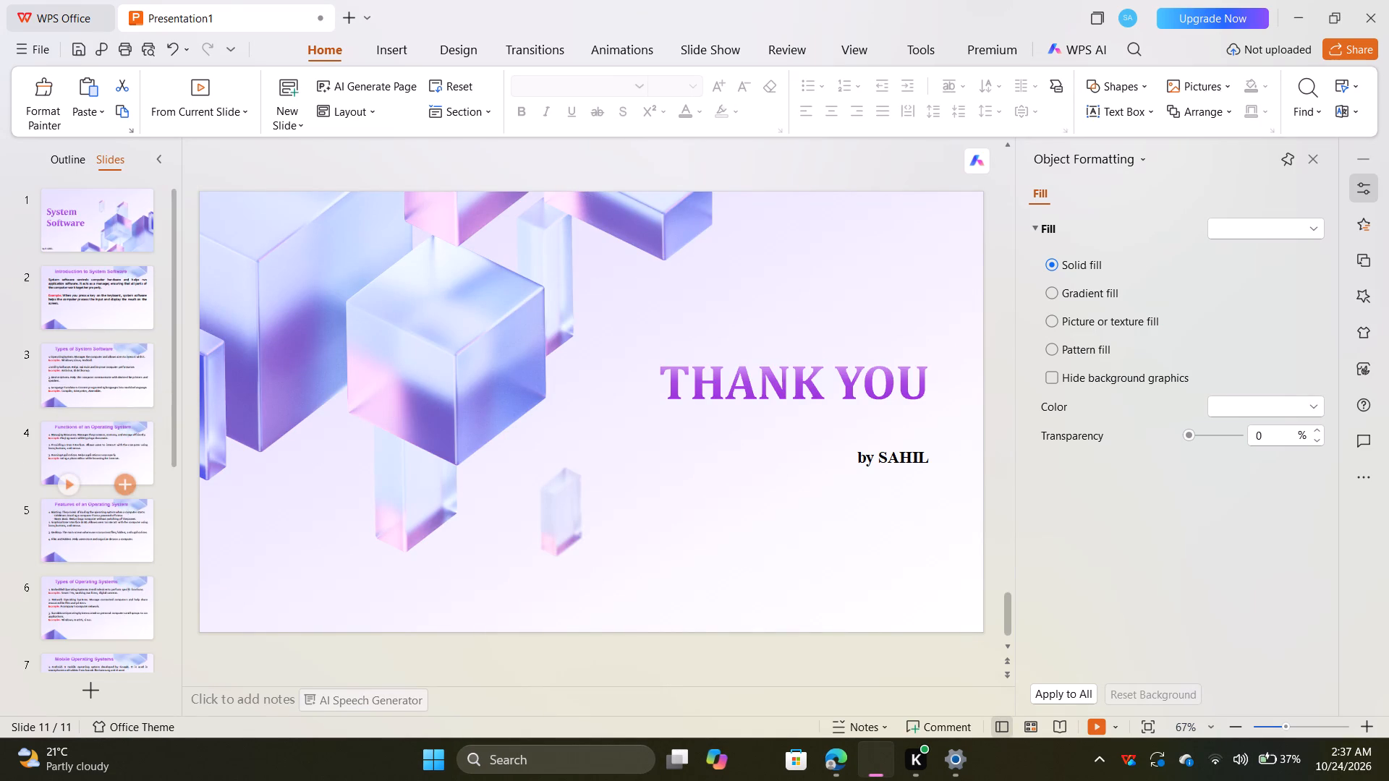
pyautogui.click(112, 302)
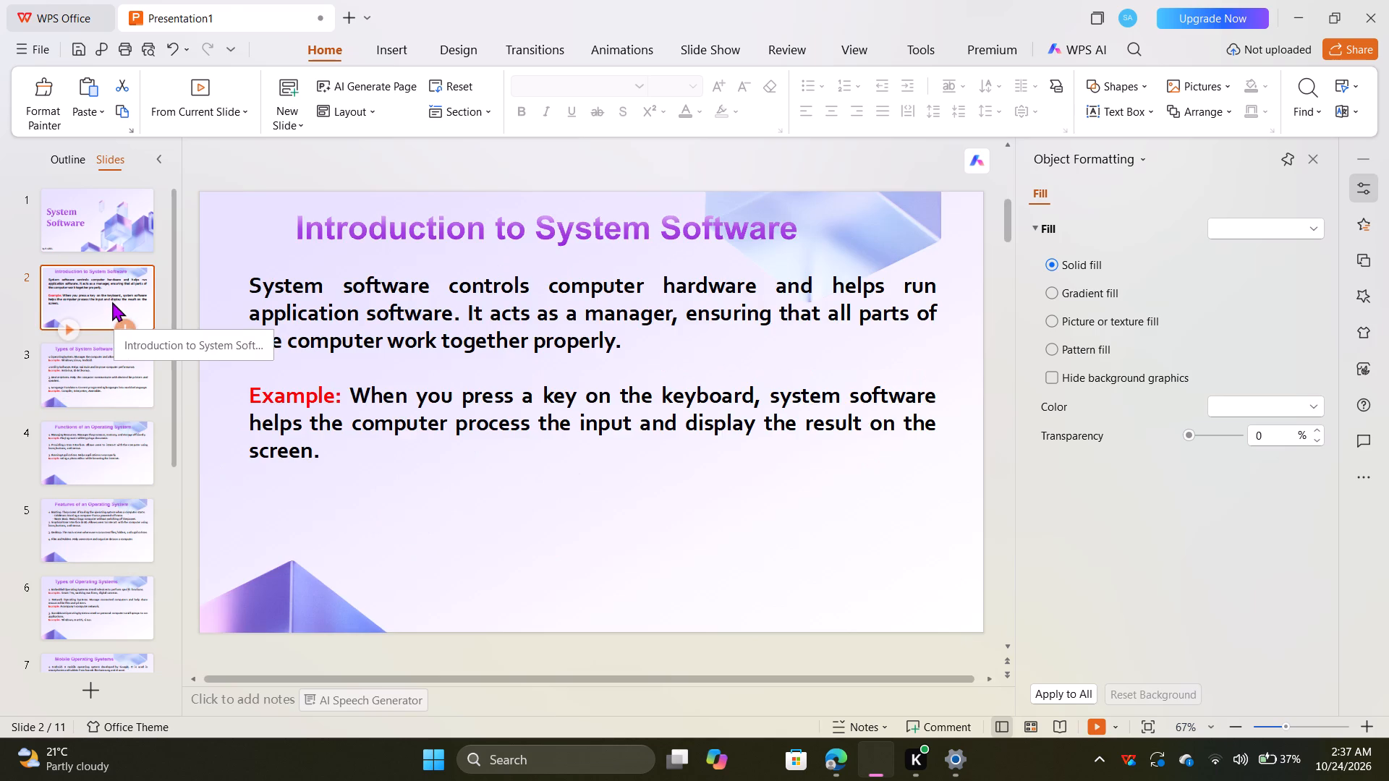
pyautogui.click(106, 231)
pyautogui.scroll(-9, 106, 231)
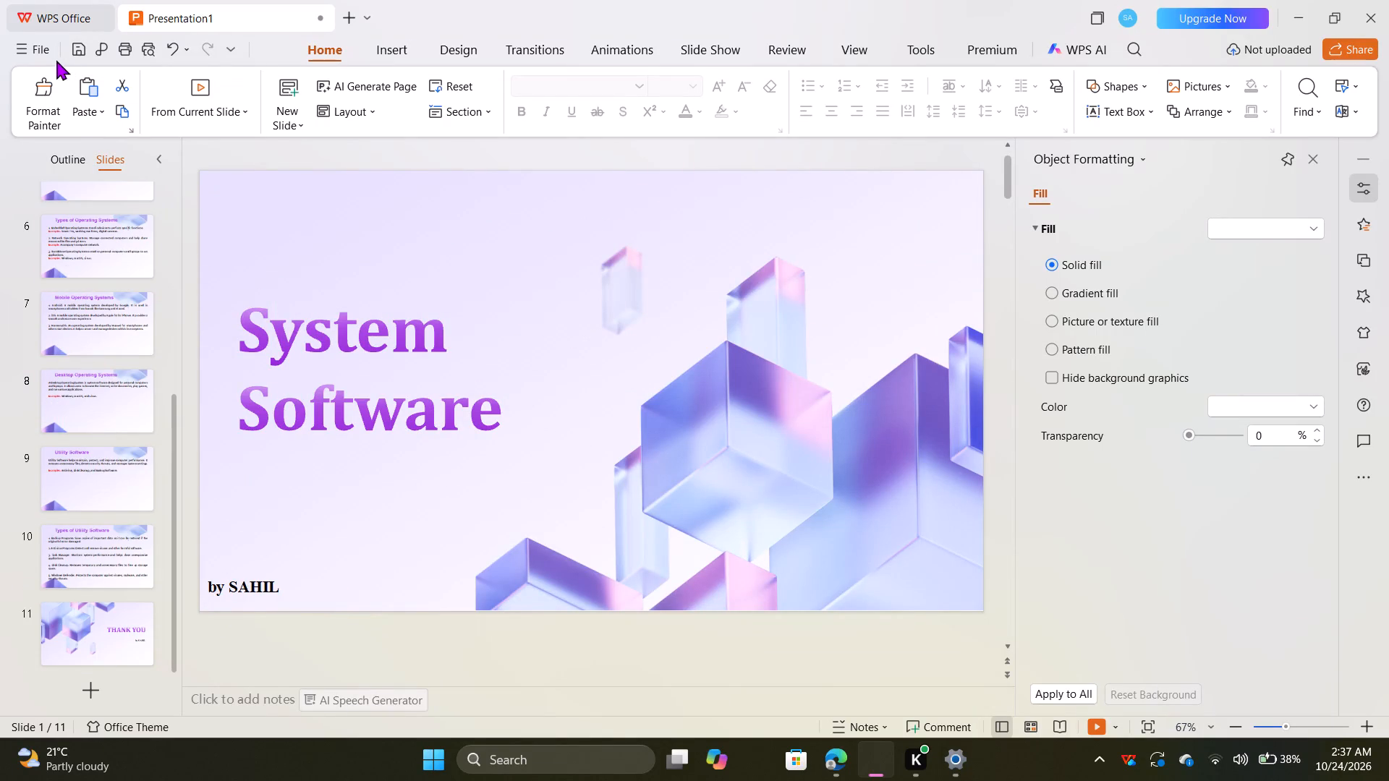
# Start saving a copy of the presentation with PDF Format (*.pdf) as the file type and Desktop as the destination.
pyautogui.click(49, 52)
pyautogui.click(125, 193)
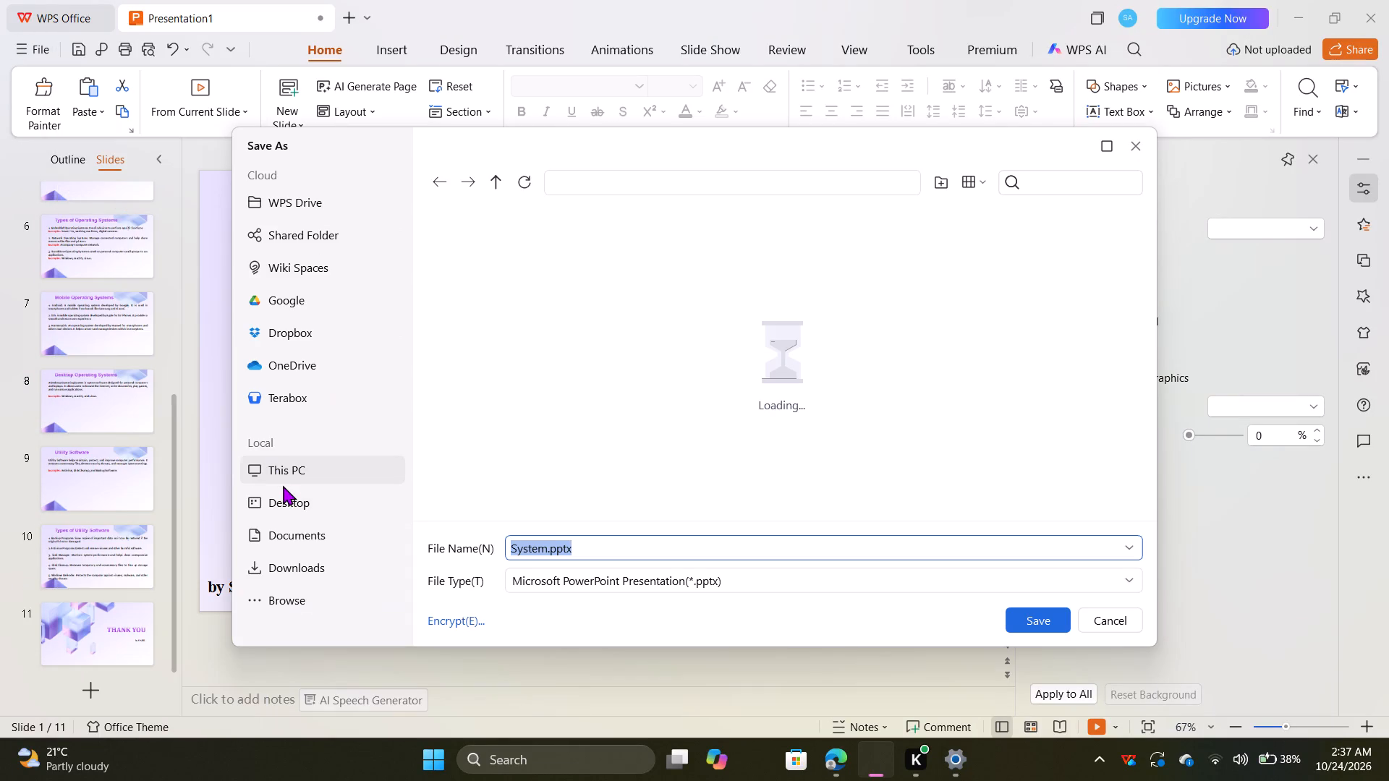
pyautogui.click(284, 498)
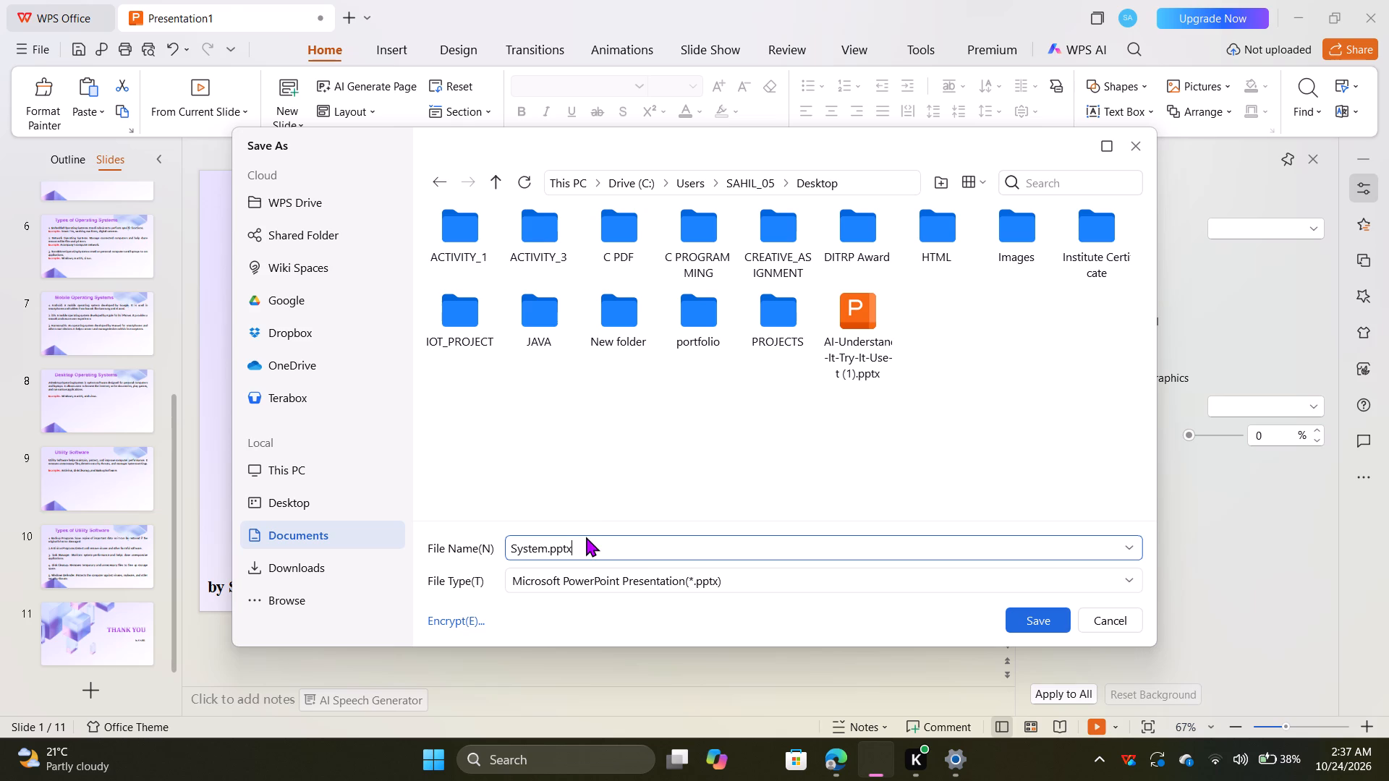
pyautogui.click(605, 586)
pyautogui.scroll(-8, 605, 586)
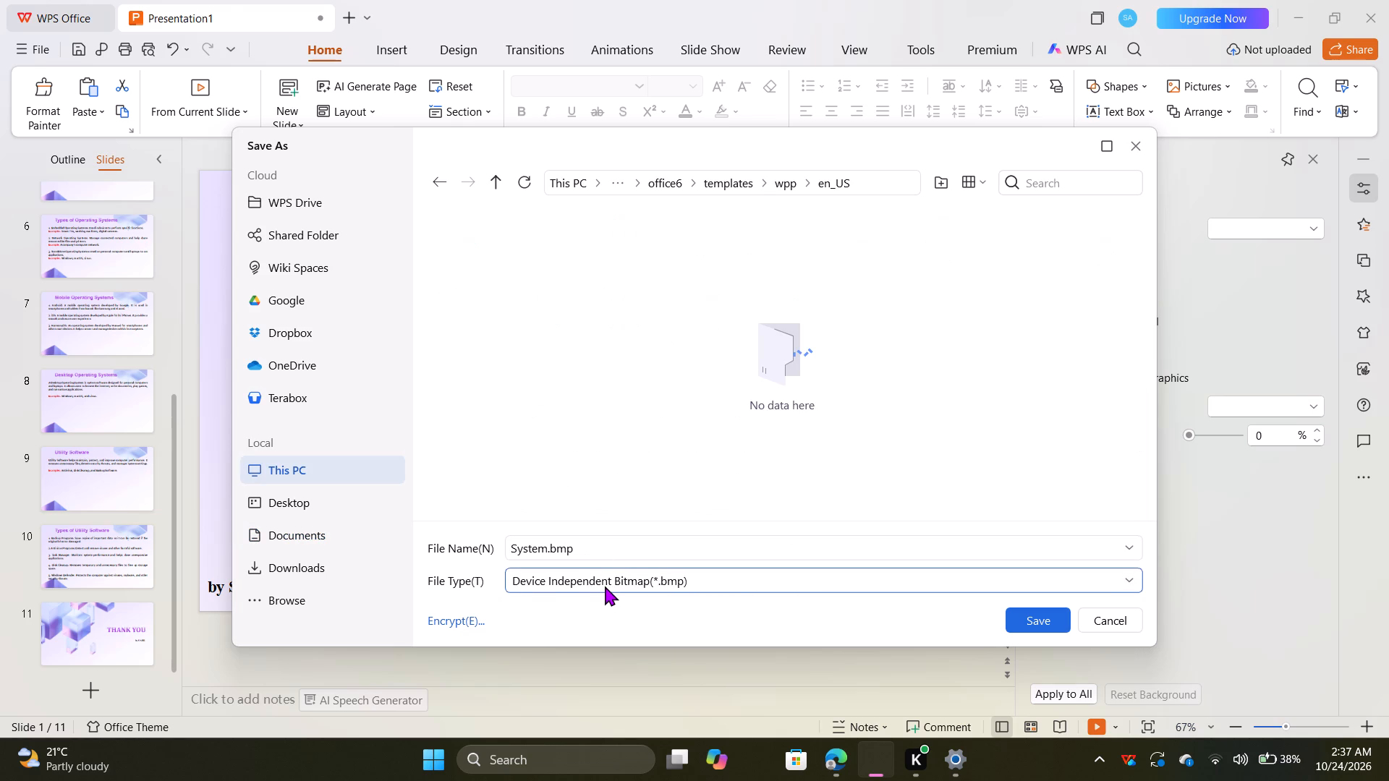
pyautogui.click(323, 506)
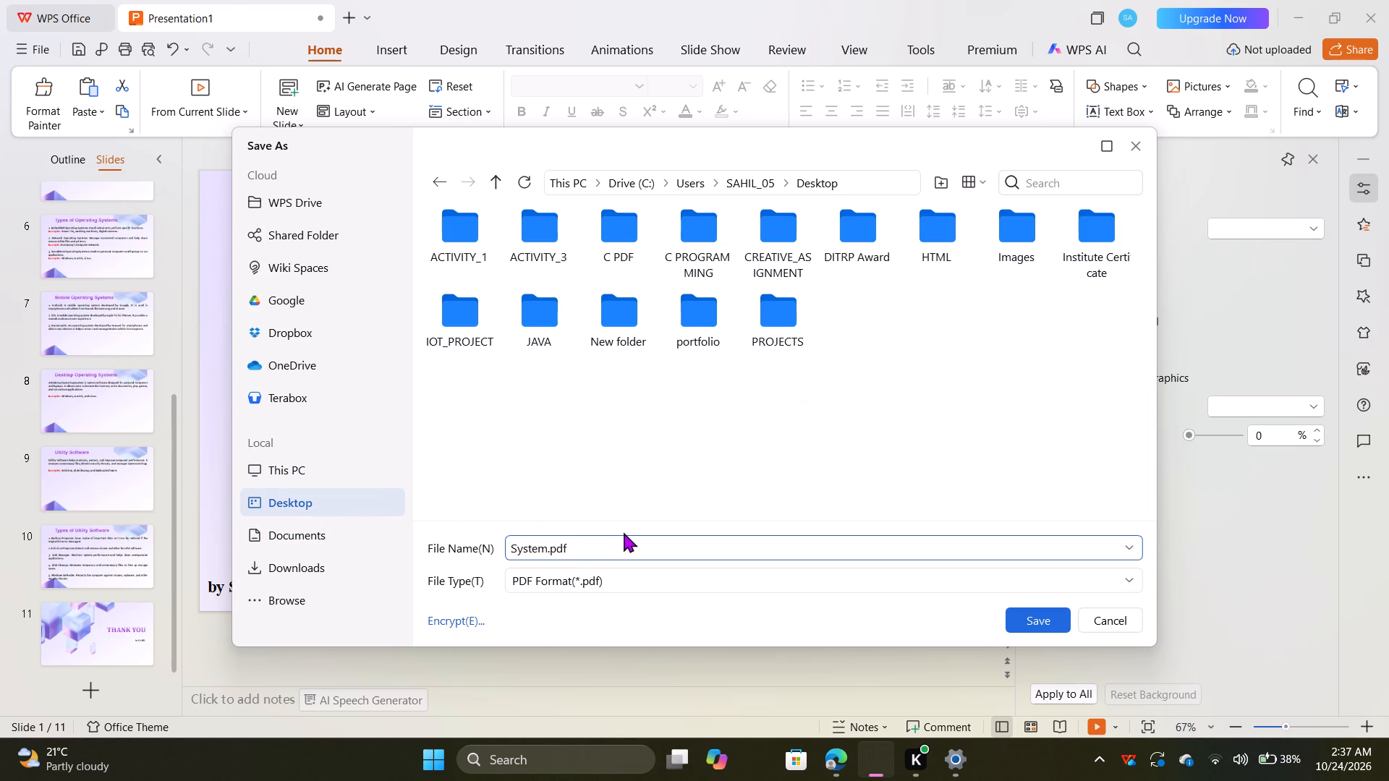
# Name the PDF copy "System_Software" and save it.
pyautogui.press('BackSpace')
pyautogui.hotkey('ctrl', 'BackSpace')
pyautogui.hotkey('ctrl', 'BackSpace')
pyautogui.hotkey('ctrl', 'BackSpace')
pyautogui.write('SY')
pyautogui.press('BackSpace')
pyautogui.write('ys')
pyautogui.write('tem')
pyautogui.hotkey('shift', '_')
pyautogui.write('Sor')
pyautogui.press('BackSpace')
pyautogui.press('g')
pyautogui.press('BackSpace')
pyautogui.write('ft')
pyautogui.press('a')
pyautogui.press('BackSpace')
pyautogui.write('ware')
pyautogui.press('Return')
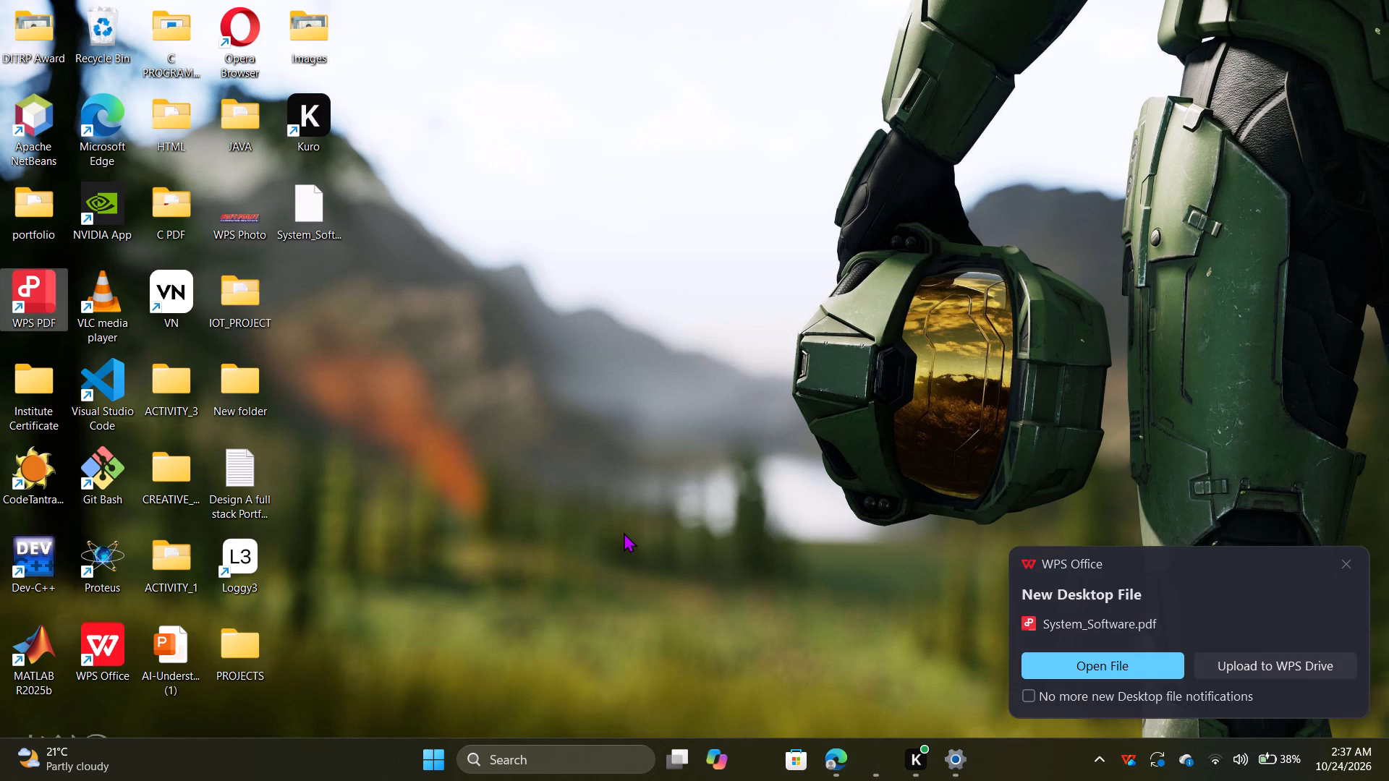
# Open System_Software.pdf from the desktop in Microsoft Edge, just this once, and examine its pages through to the closing one.
pyautogui.doubleClick(319, 215)
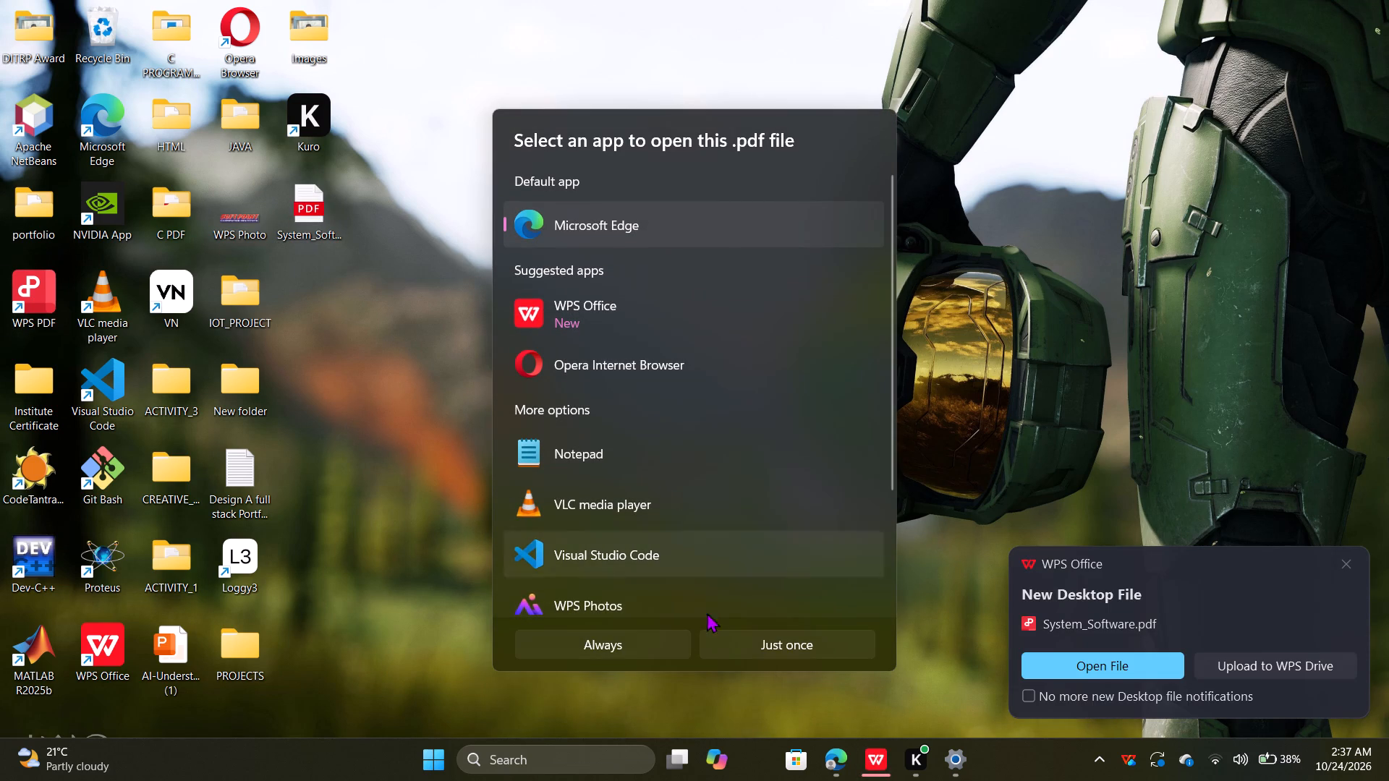
pyautogui.click(734, 635)
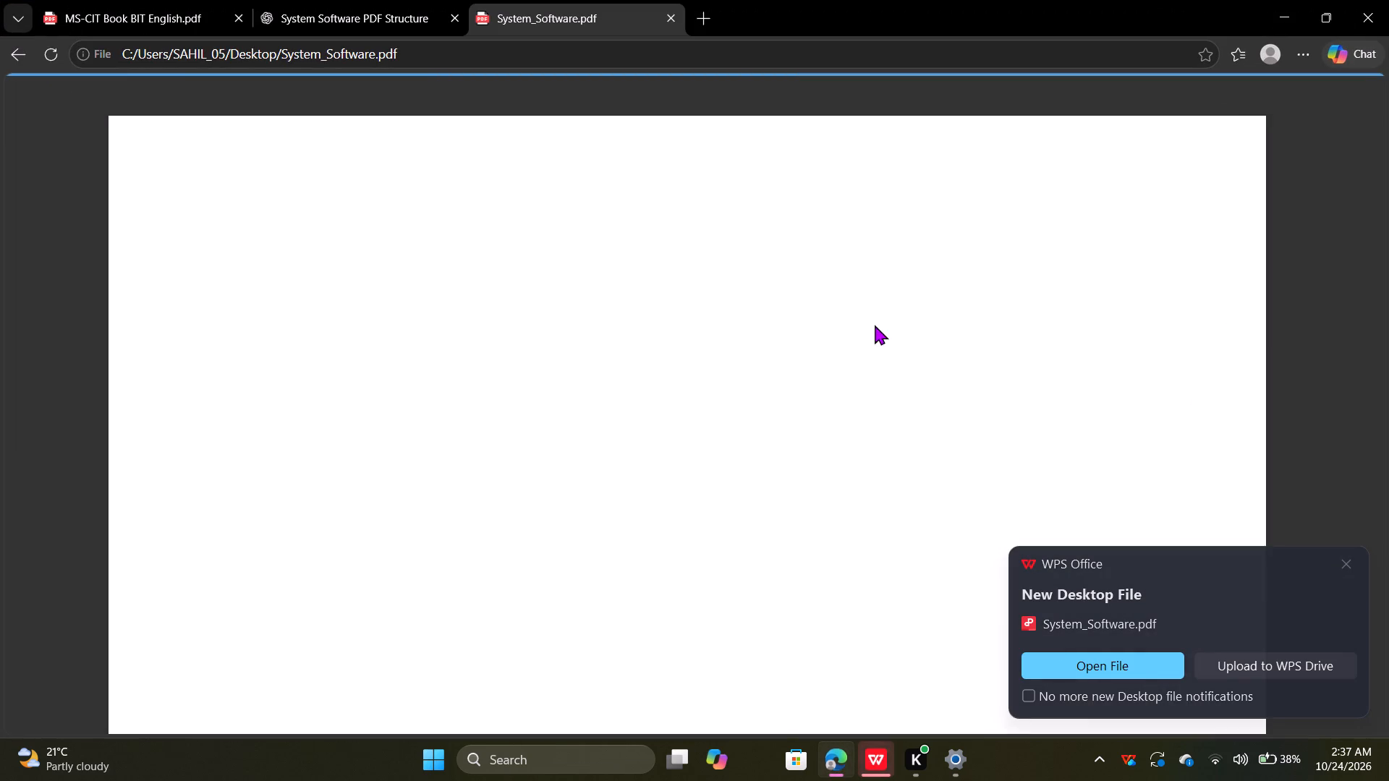
pyautogui.scroll(-9, 812, 289)
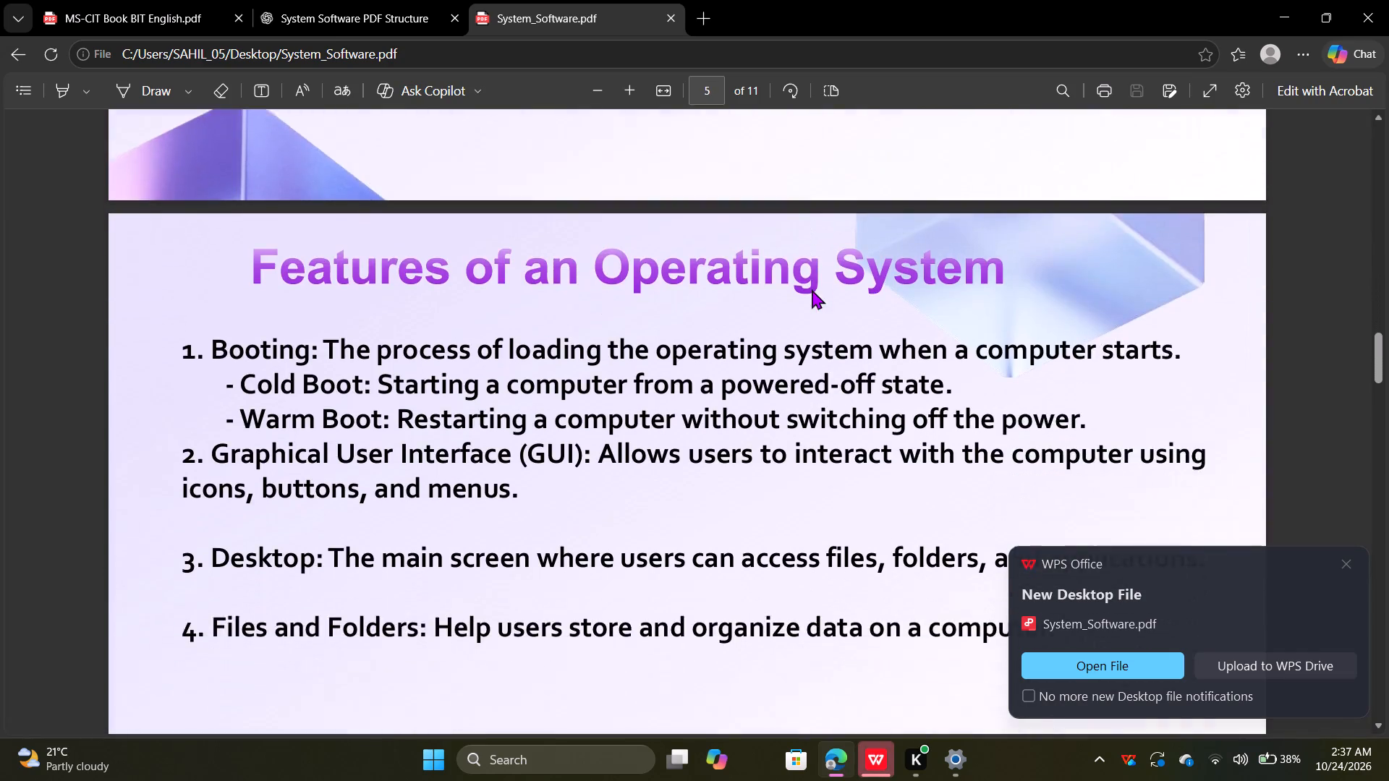
pyautogui.scroll(-7, 812, 289)
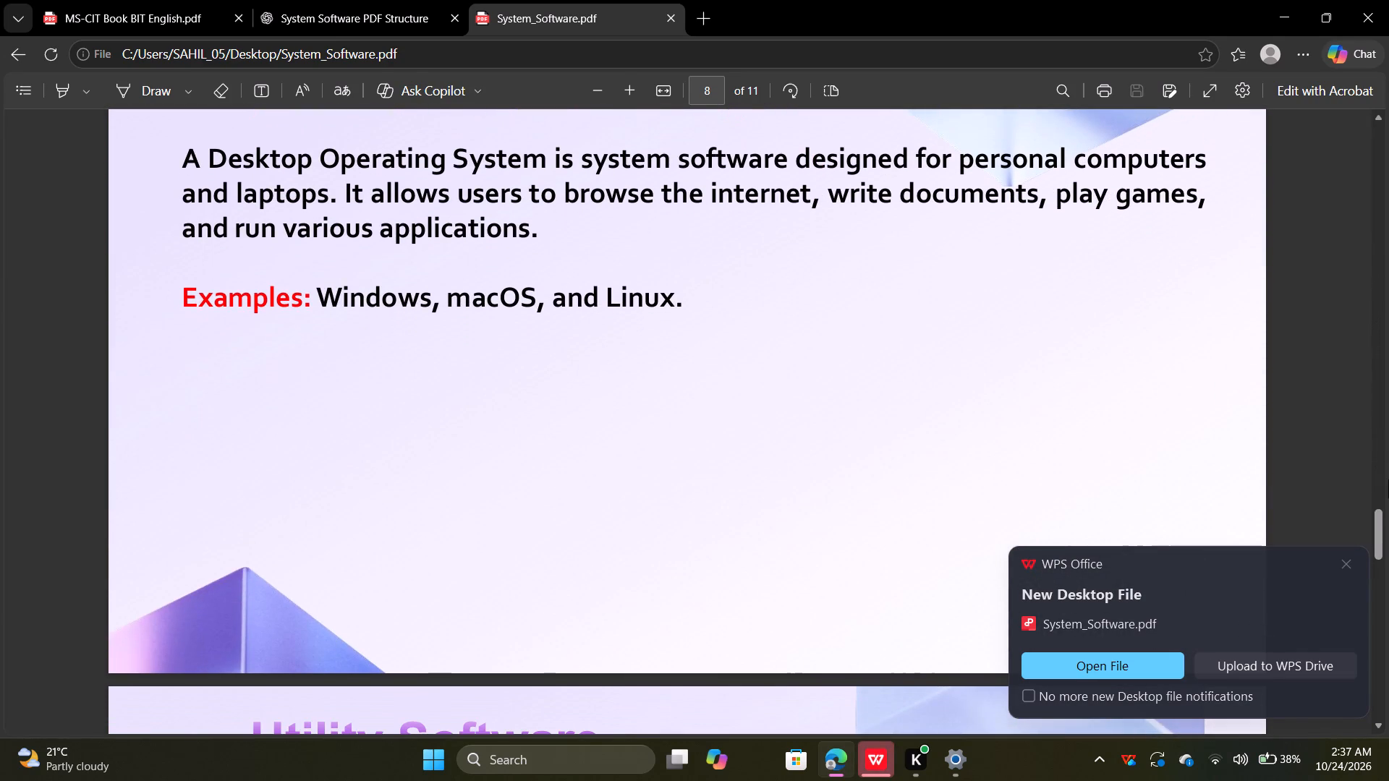
pyautogui.click(1343, 568)
pyautogui.scroll(-7, 868, 474)
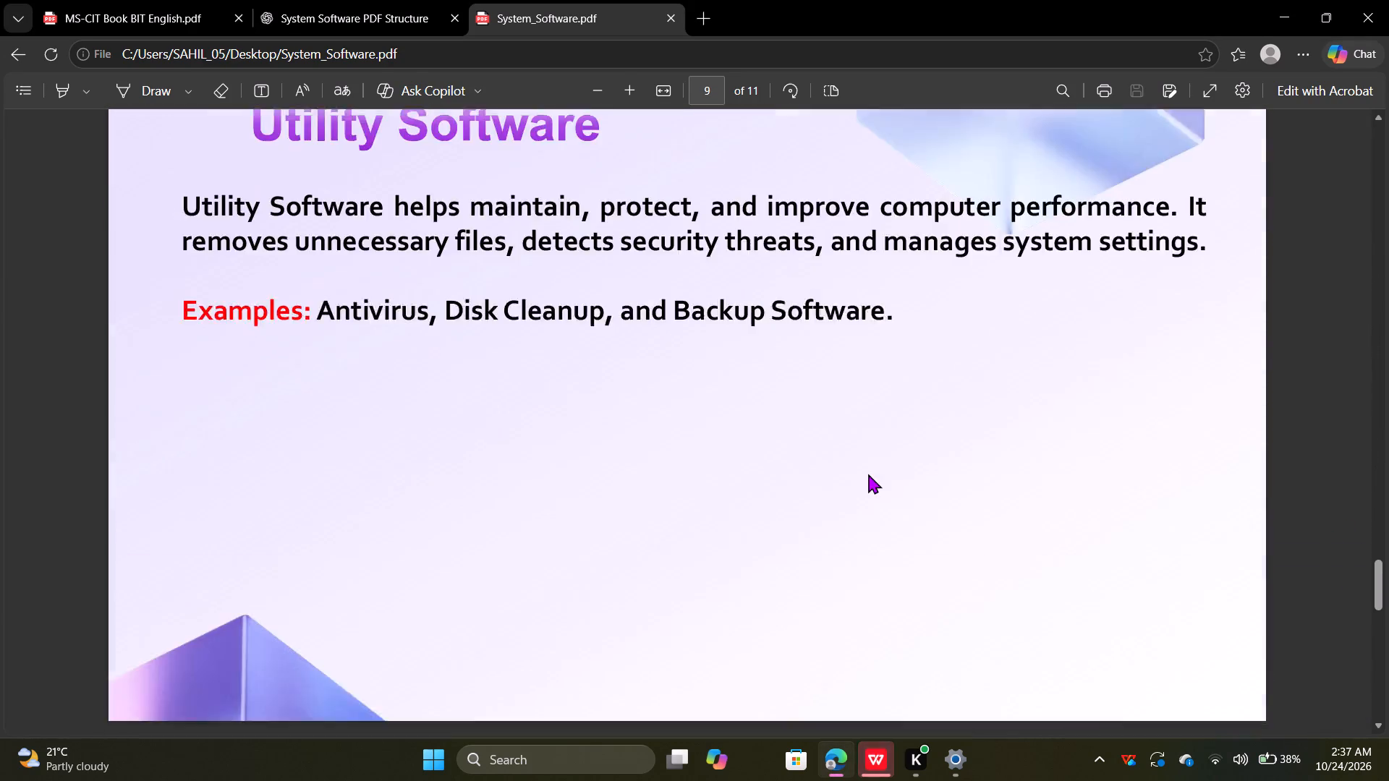
pyautogui.scroll(-12, 868, 474)
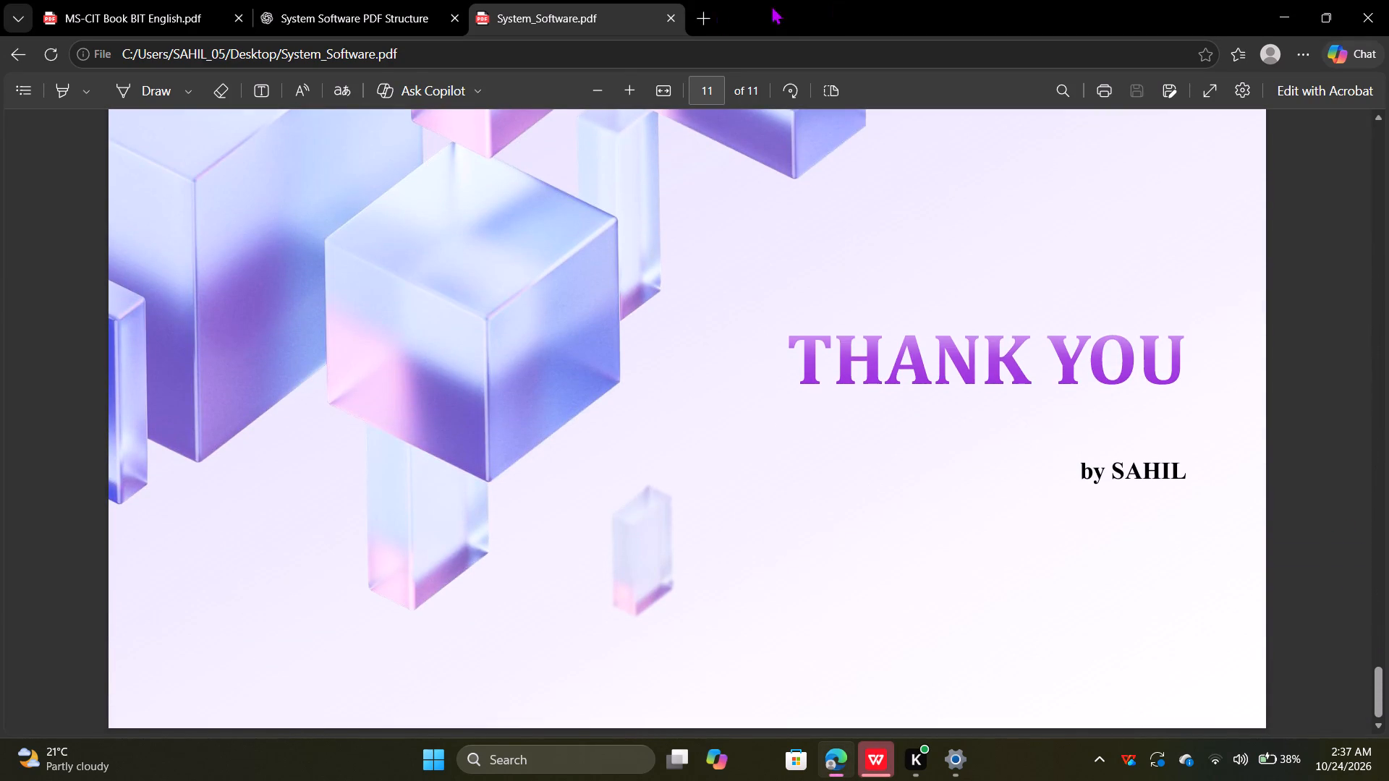
# Search the web for "canva" in a new browser tab.
pyautogui.click(694, 15)
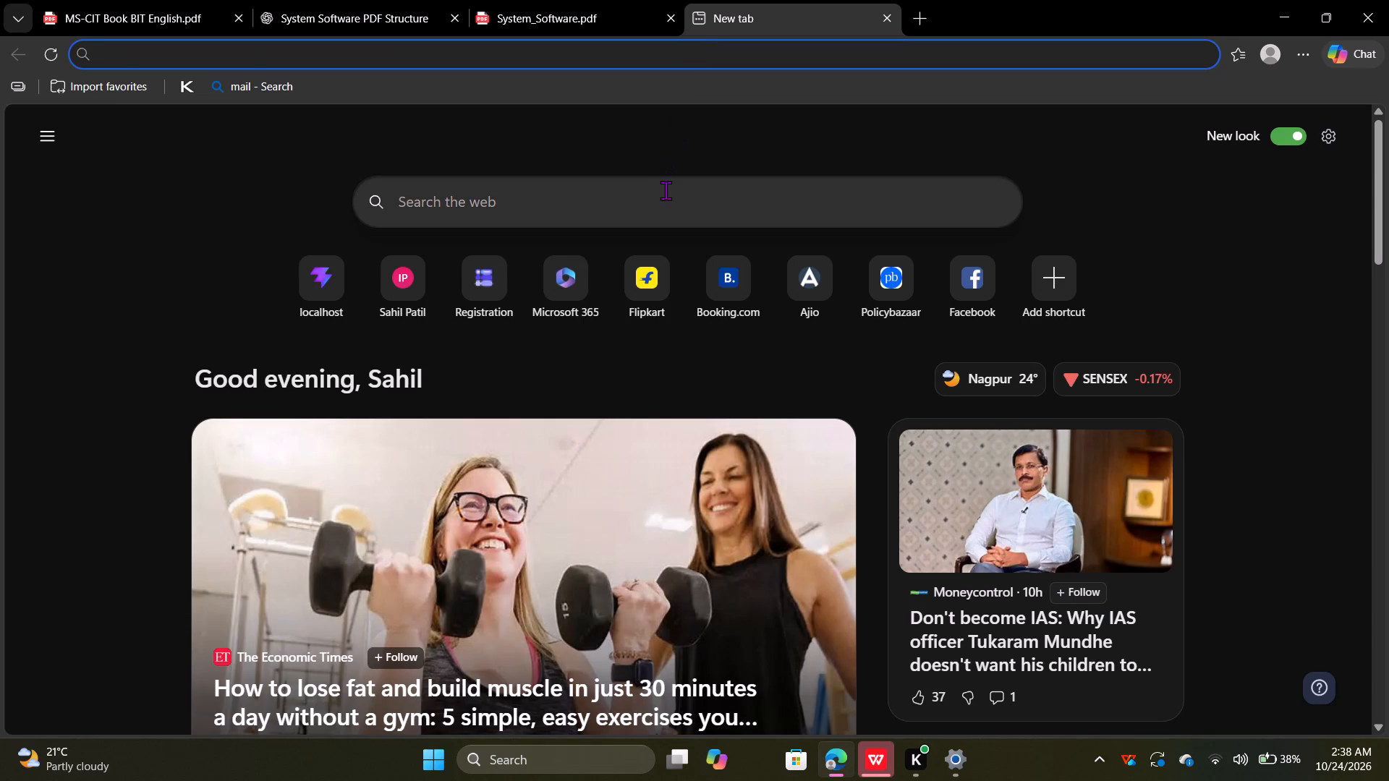
pyautogui.click(666, 190)
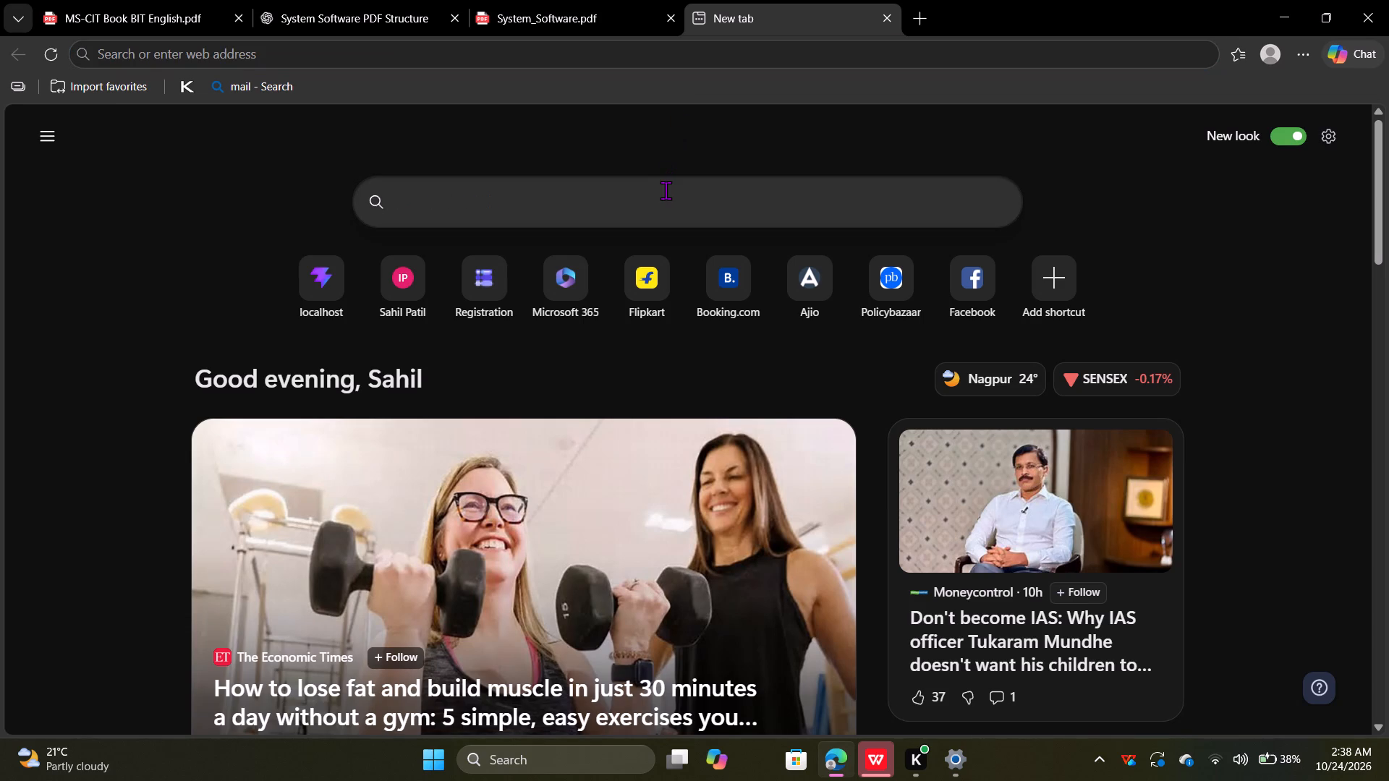
pyautogui.write('canva')
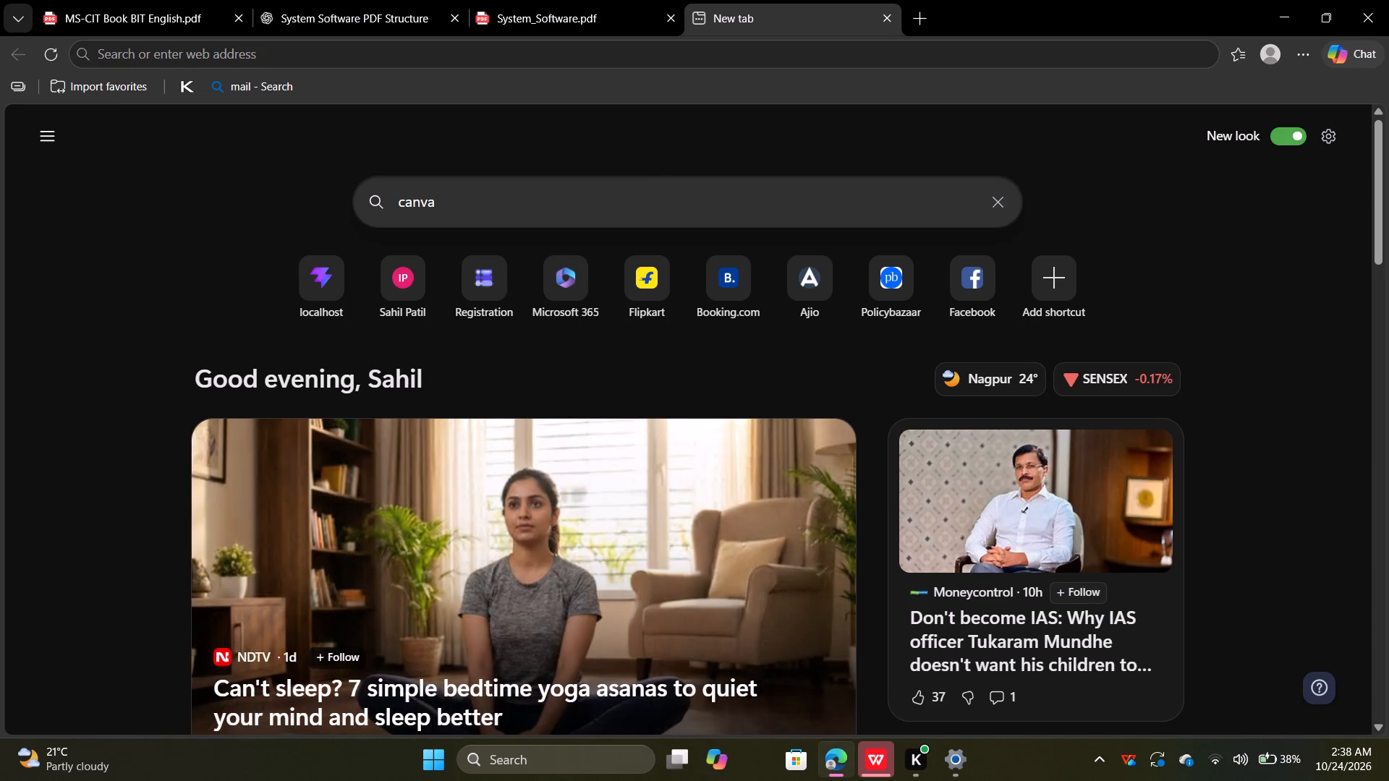
pyautogui.press('Return')
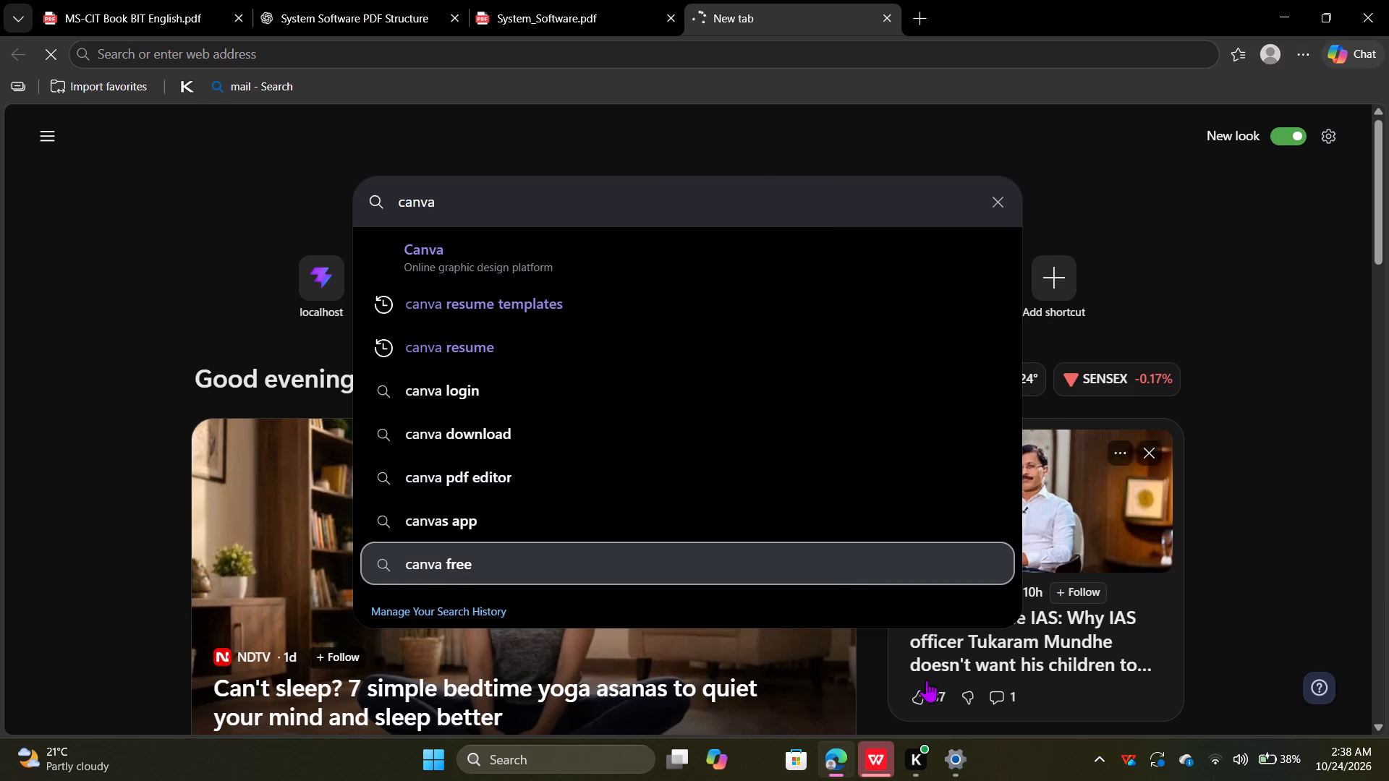
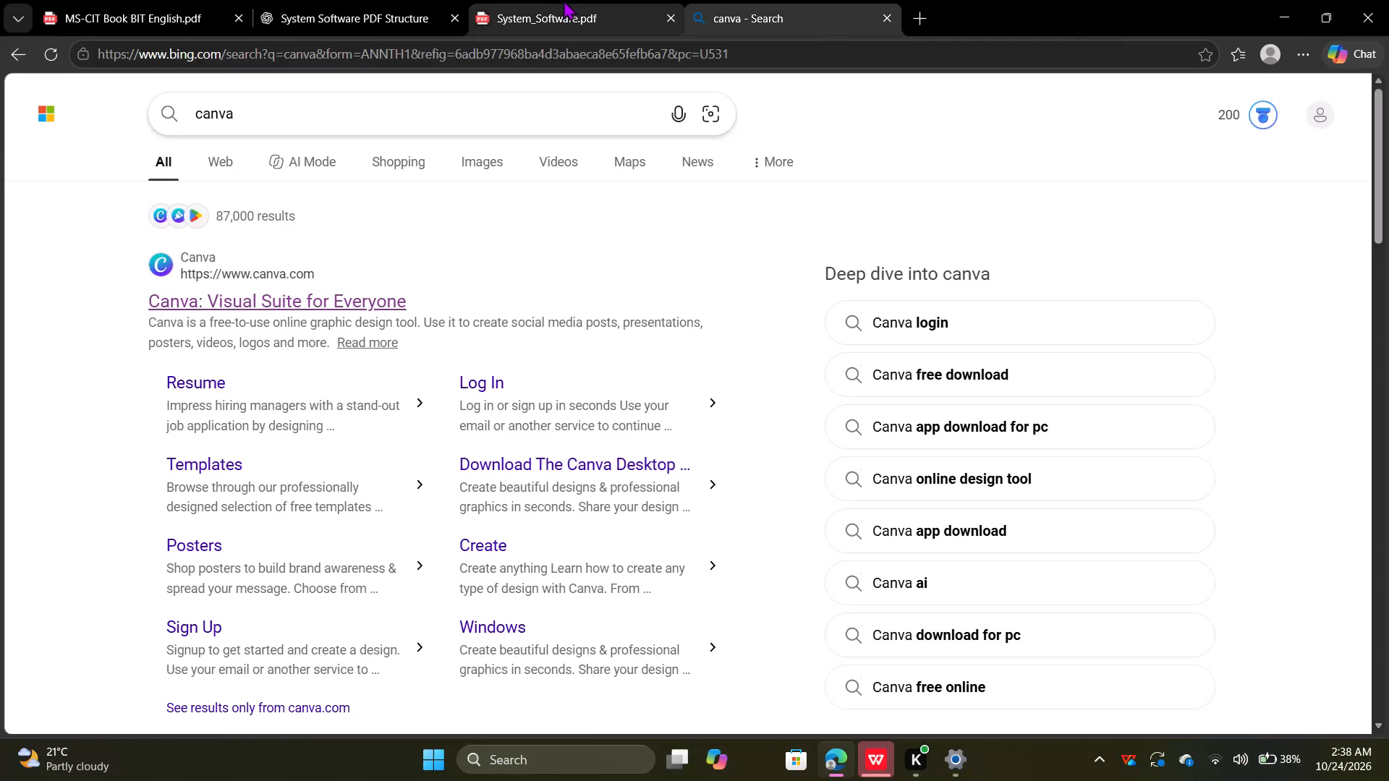
# Open the Canva website from the search results and close the search results tab.
pyautogui.click(564, 0)
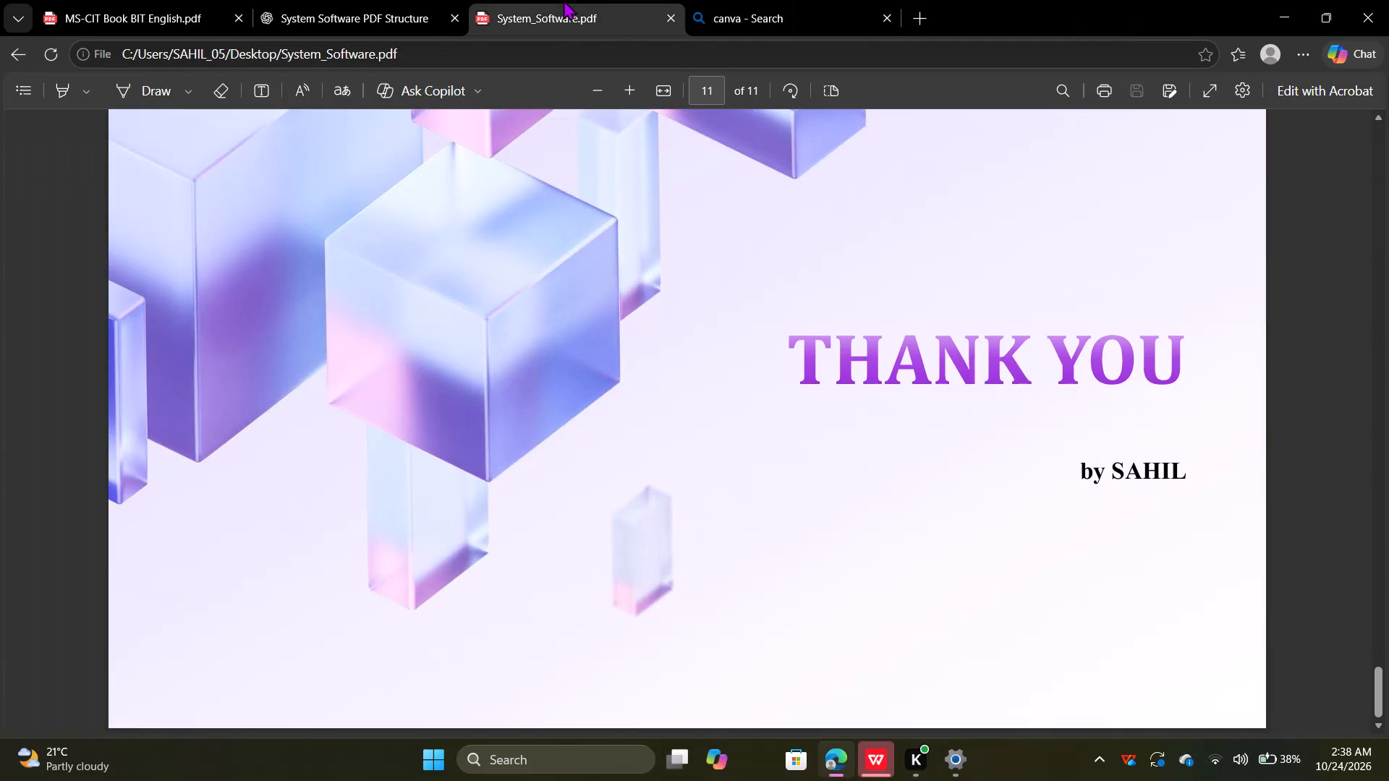
pyautogui.click(762, 4)
pyautogui.click(334, 300)
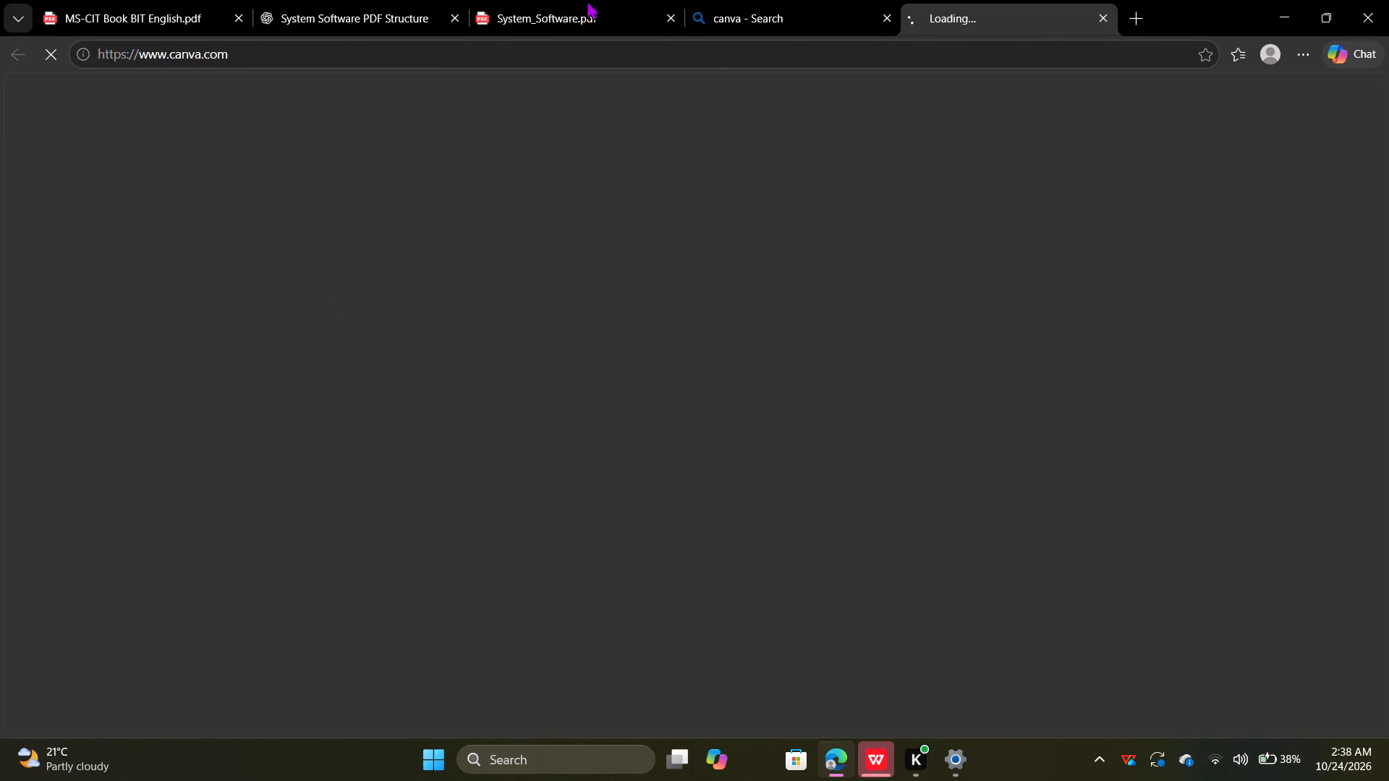
pyautogui.click(802, 2)
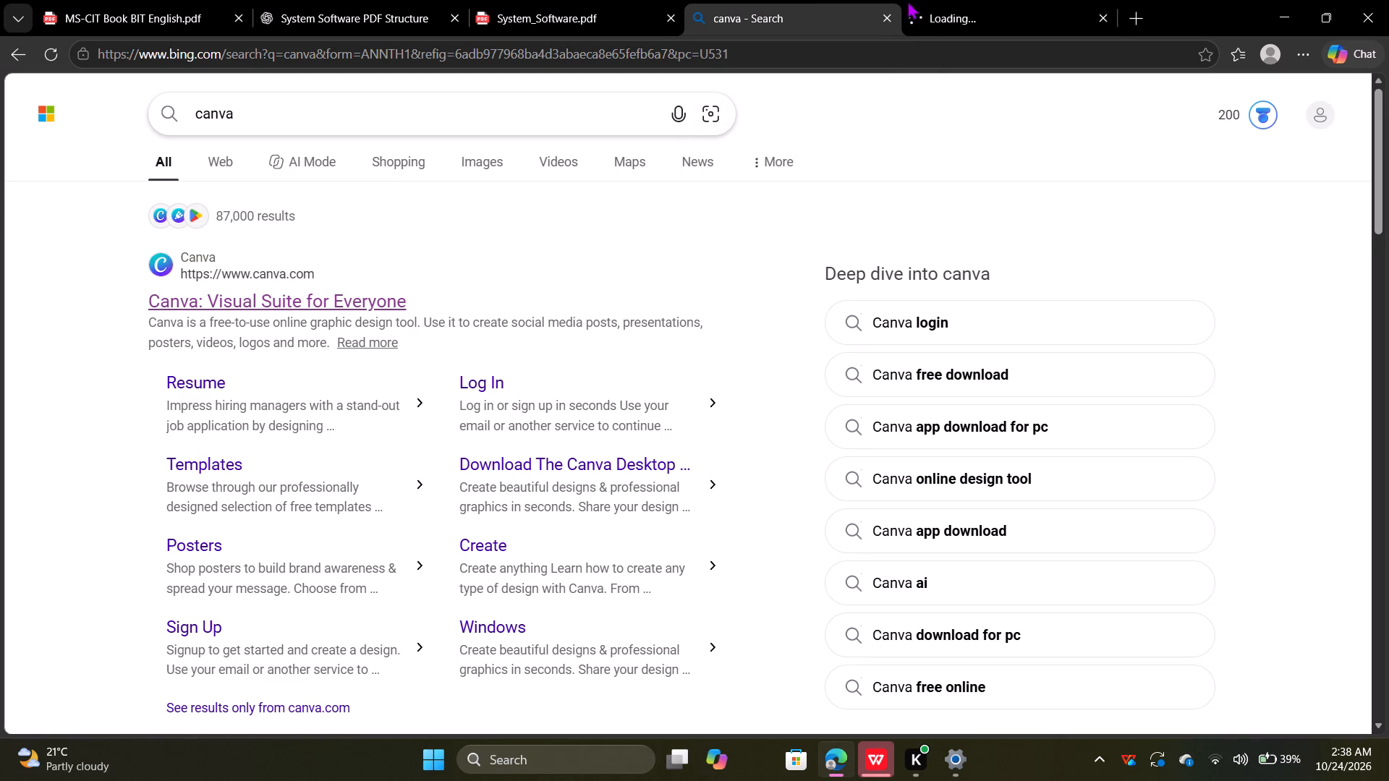
pyautogui.click(909, 0)
pyautogui.click(810, 1)
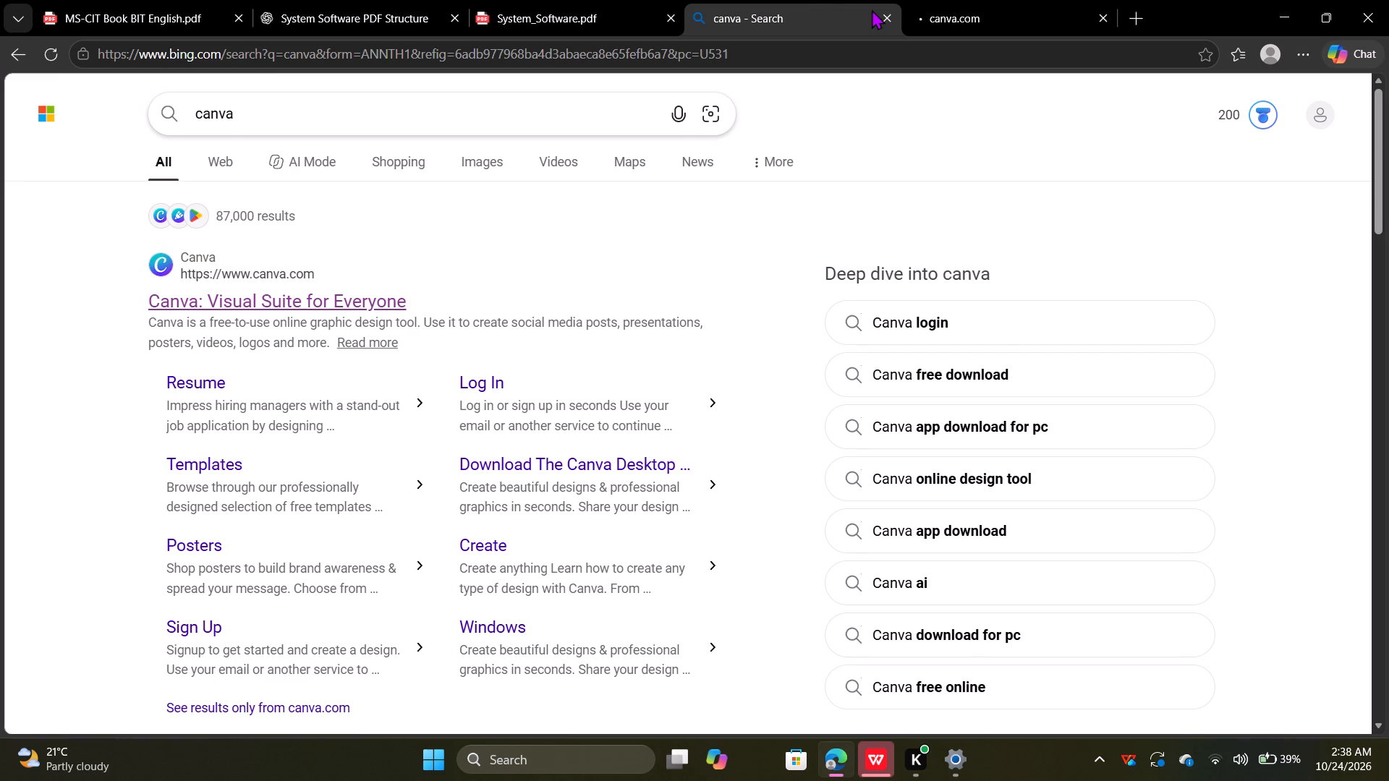
pyautogui.click(884, 14)
pyautogui.click(815, 10)
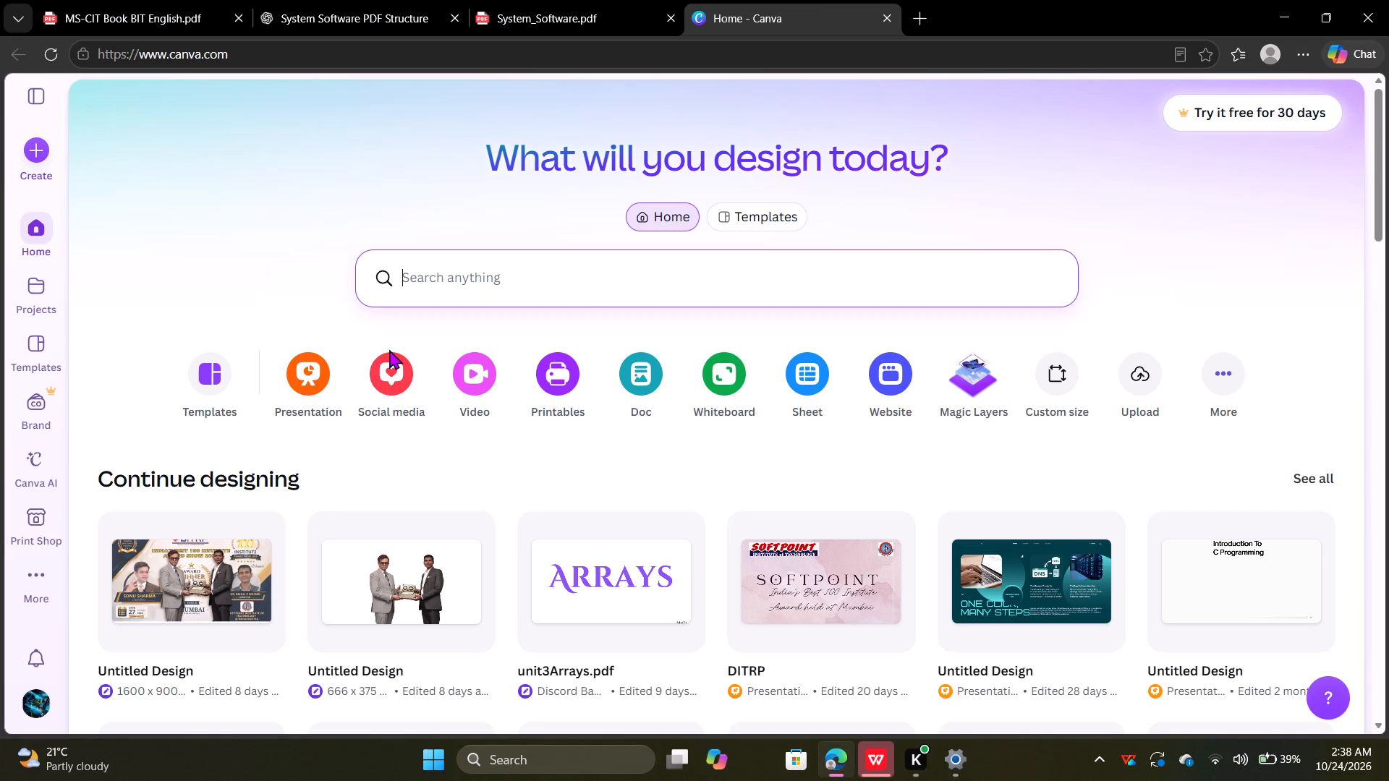
# Browse Canva's template gallery, examining the presentation designs under "More templates for you".
pyautogui.click(201, 393)
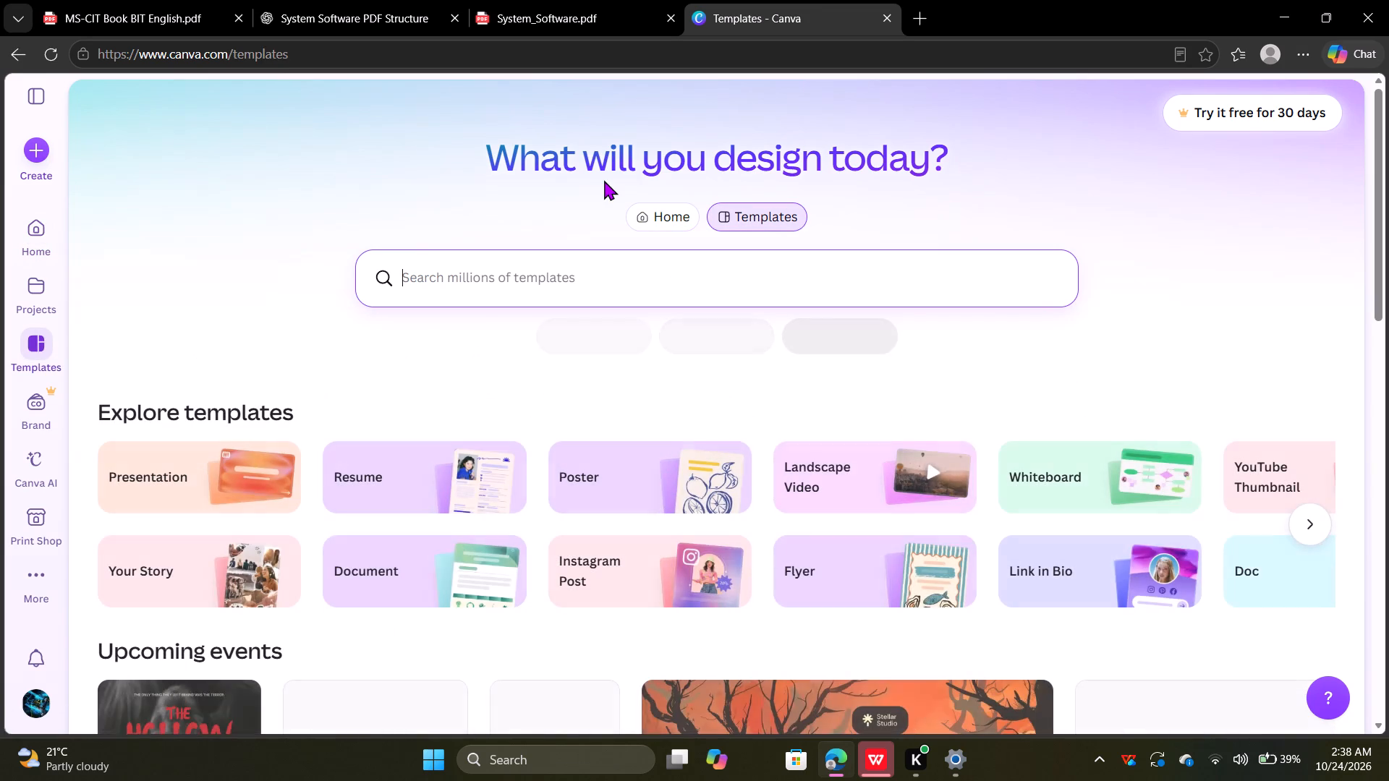
pyautogui.scroll(-3, 604, 180)
pyautogui.scroll(-1, 488, 406)
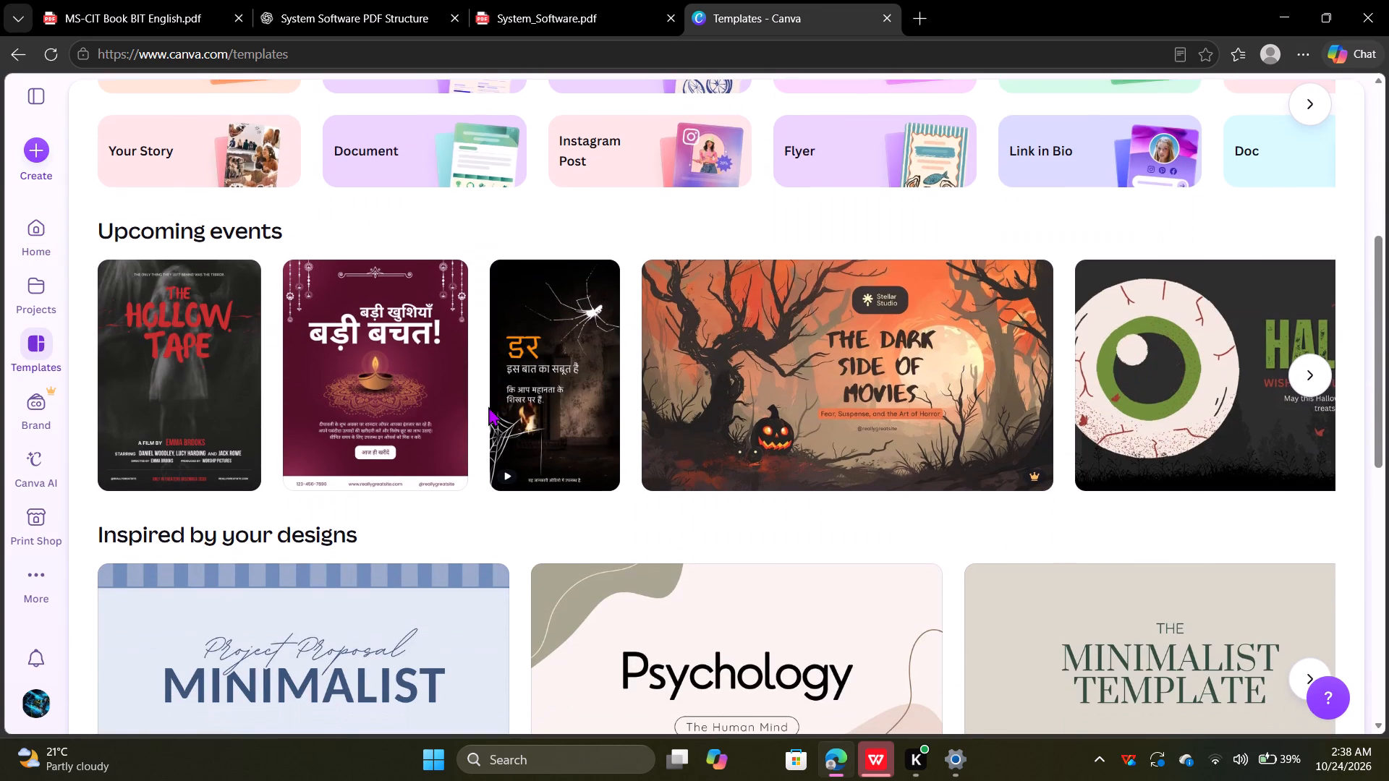
pyautogui.scroll(-2, 488, 406)
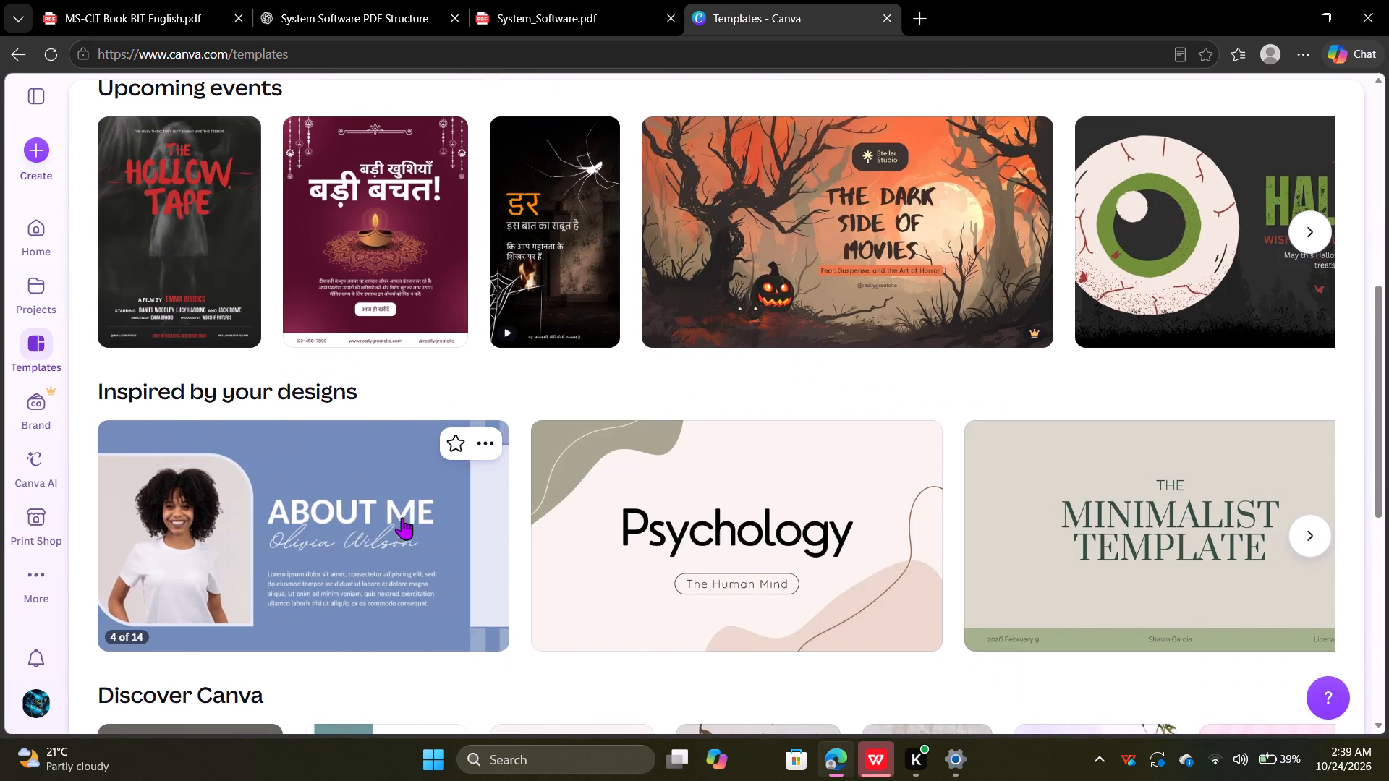
pyautogui.scroll(-6, 402, 517)
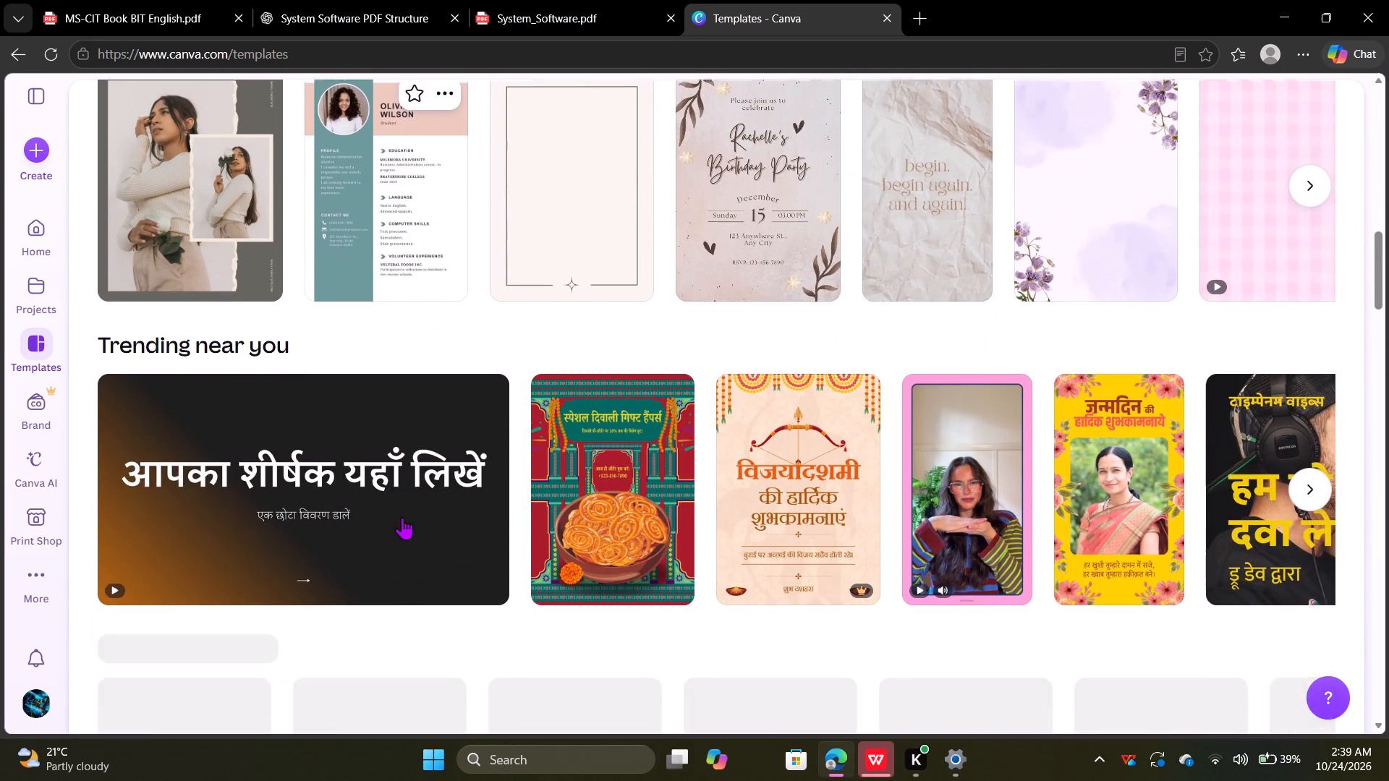
pyautogui.scroll(-4, 402, 517)
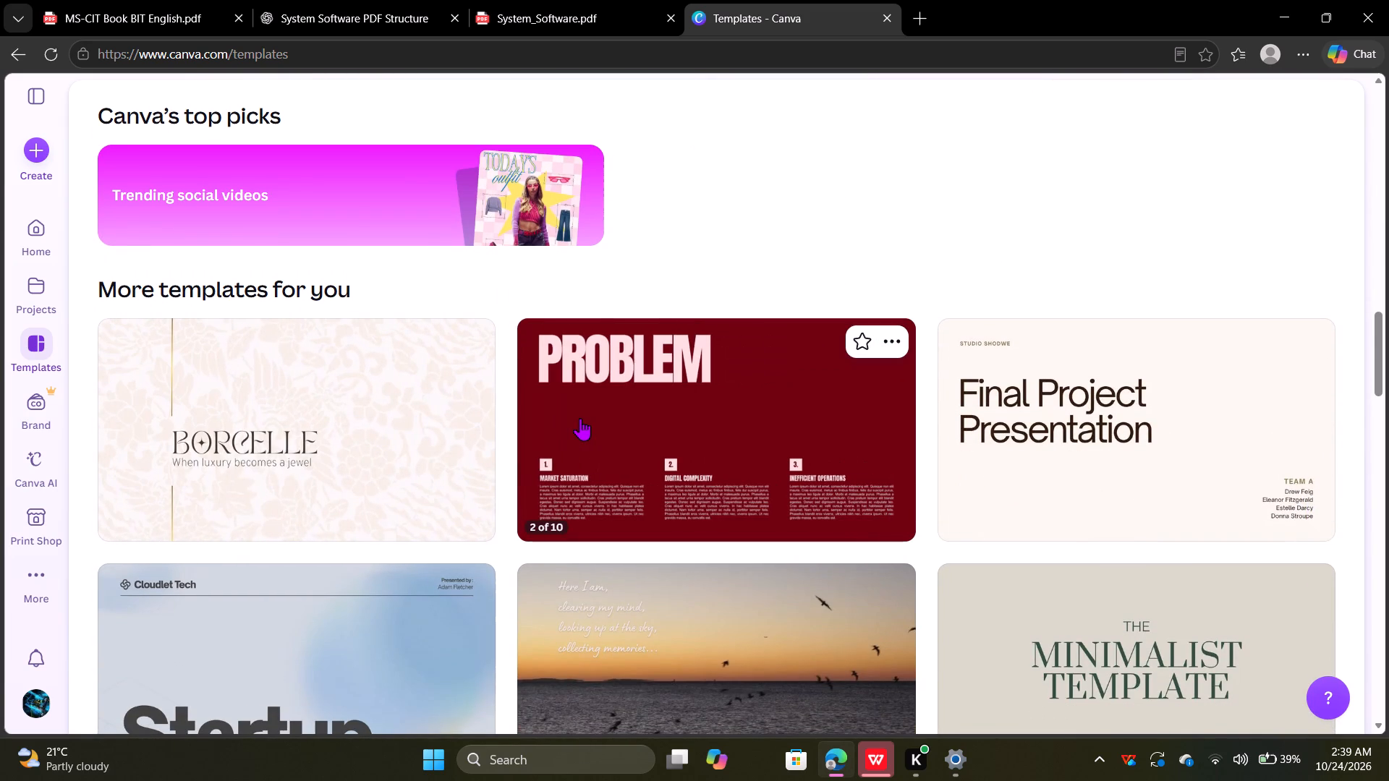
pyautogui.scroll(-1, 382, 423)
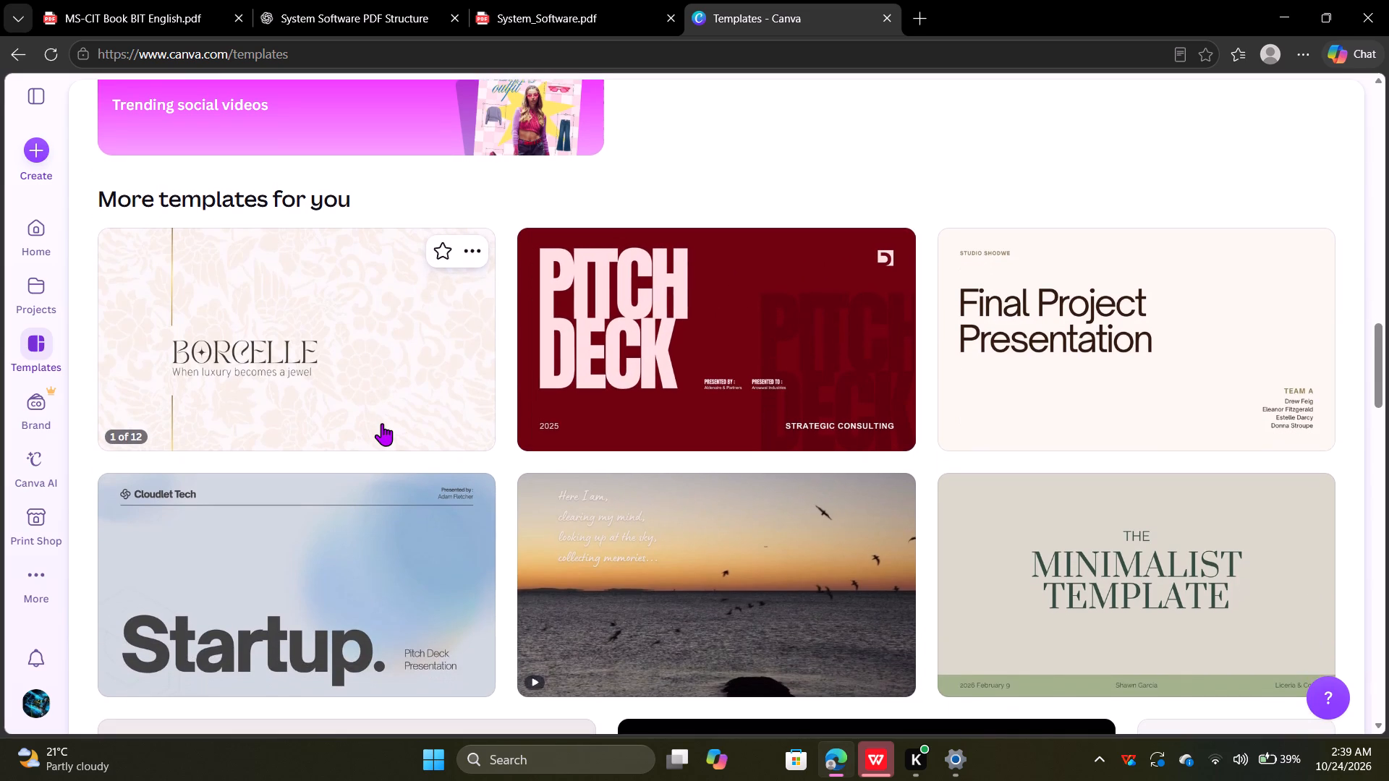
pyautogui.scroll(-1, 393, 375)
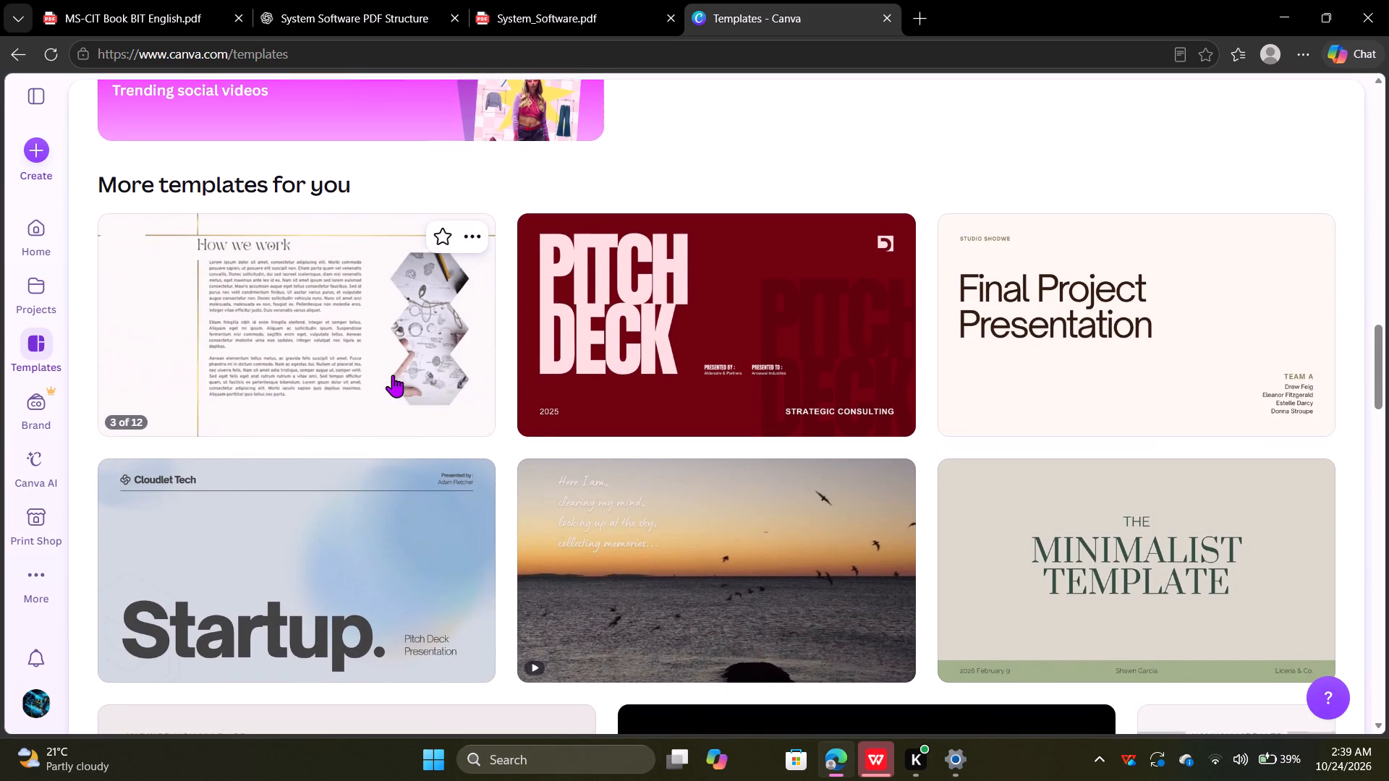
pyautogui.scroll(-1, 393, 375)
pyautogui.scroll(-1, 612, 372)
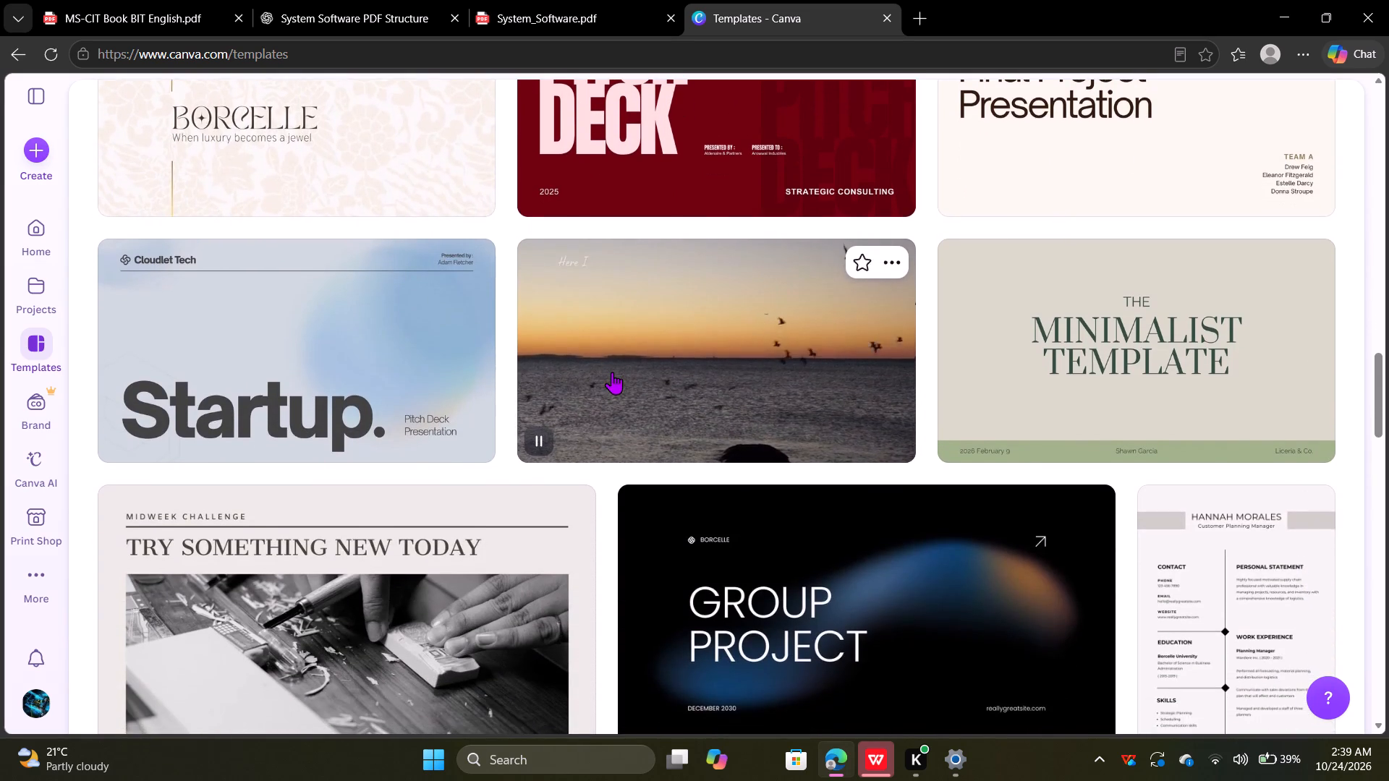
pyautogui.scroll(-2, 612, 372)
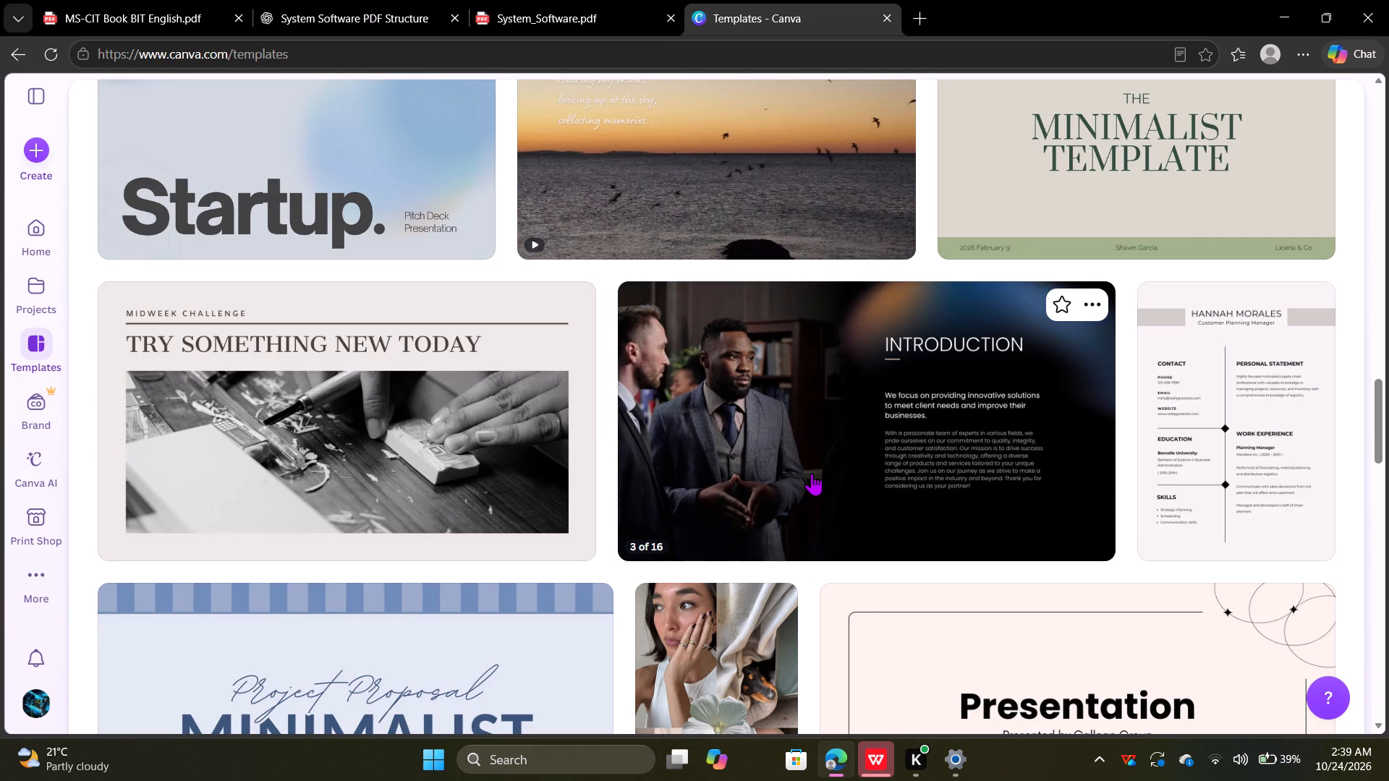
pyautogui.scroll(-1, 812, 473)
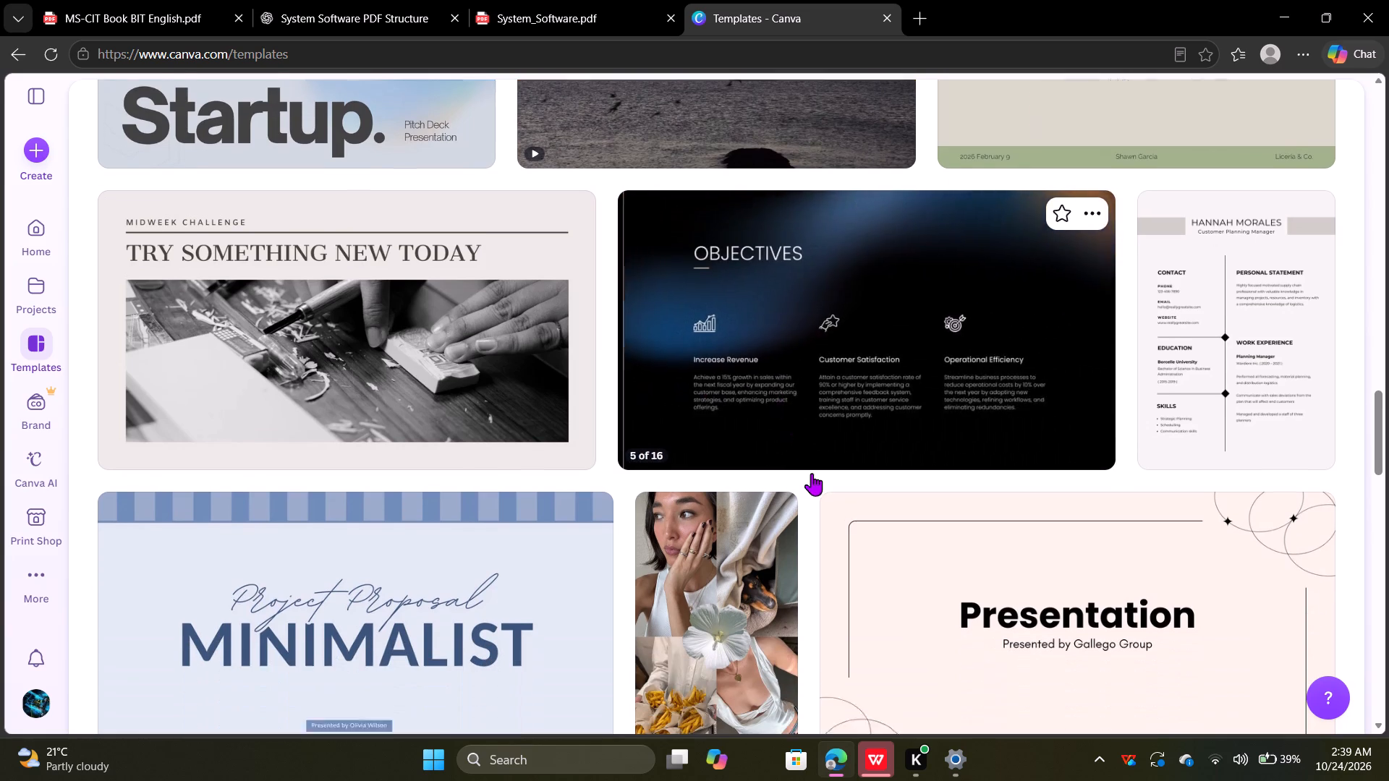
pyautogui.scroll(-1, 808, 333)
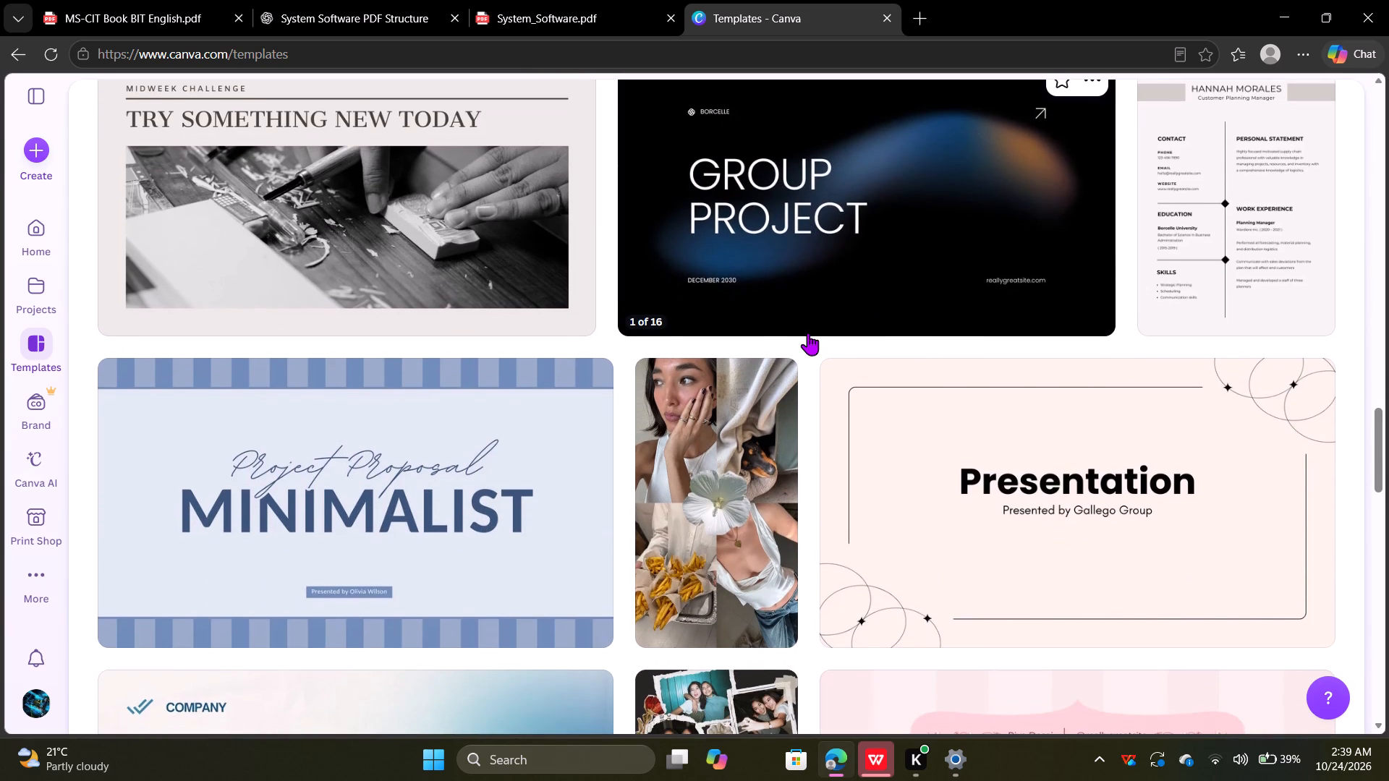
pyautogui.scroll(5, 808, 333)
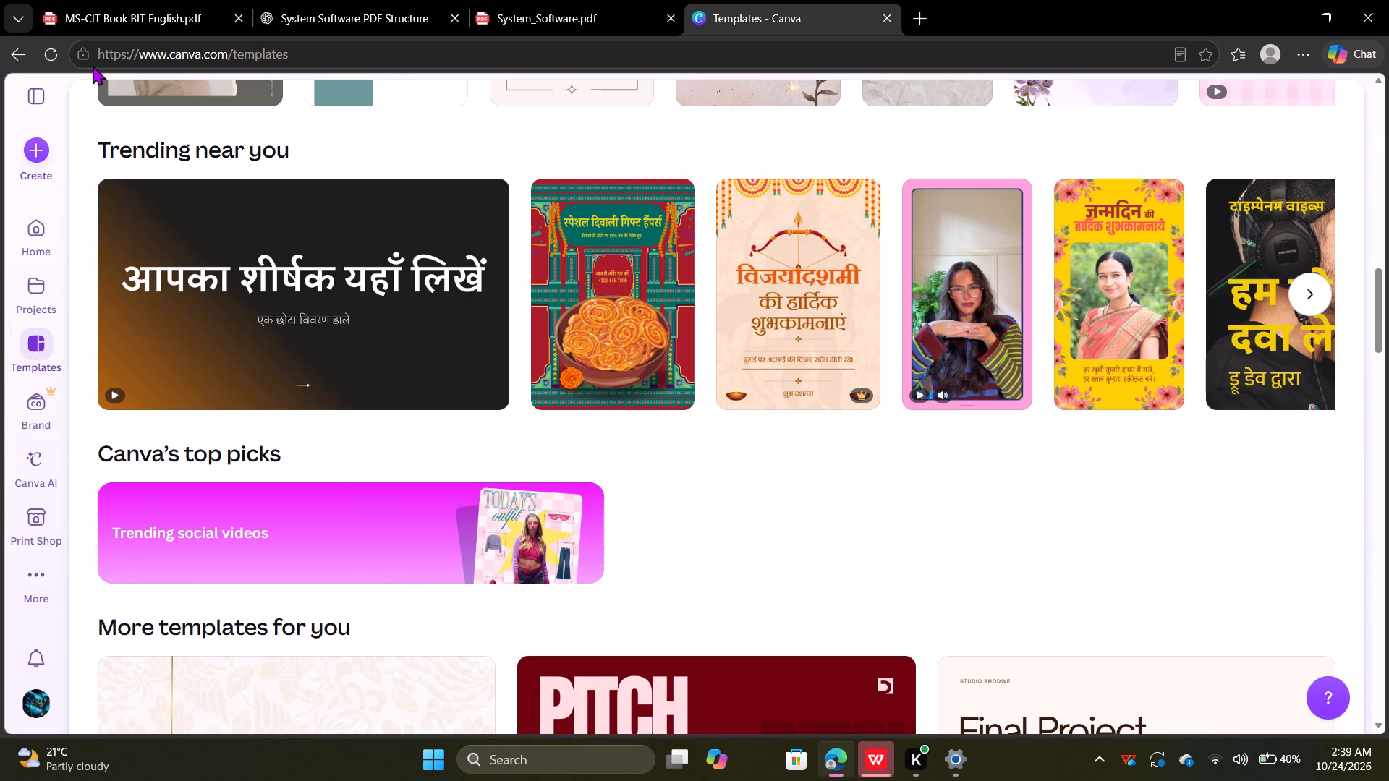
# Start creating a design from an upload and upload the System_Software PDF from the Desktop folder.
pyautogui.click(39, 148)
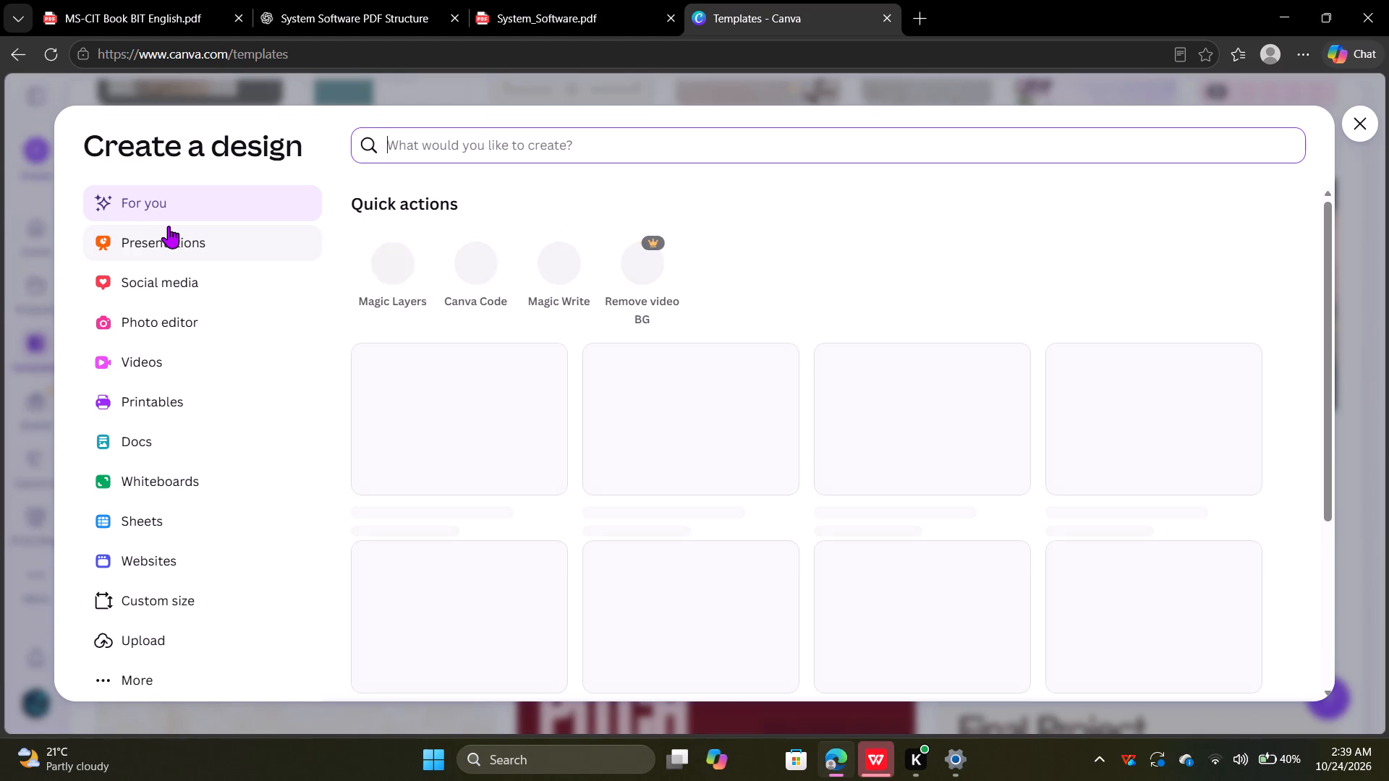
pyautogui.click(150, 648)
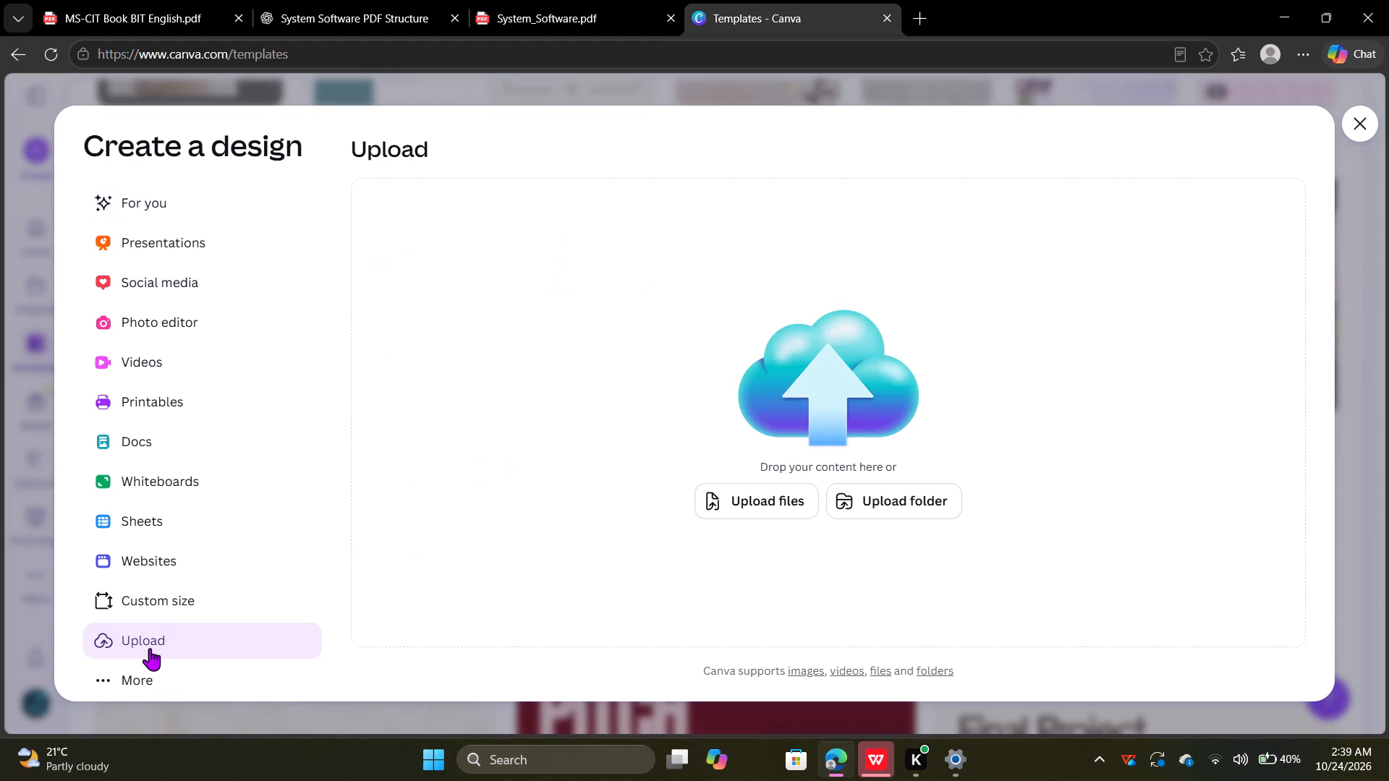
pyautogui.click(799, 500)
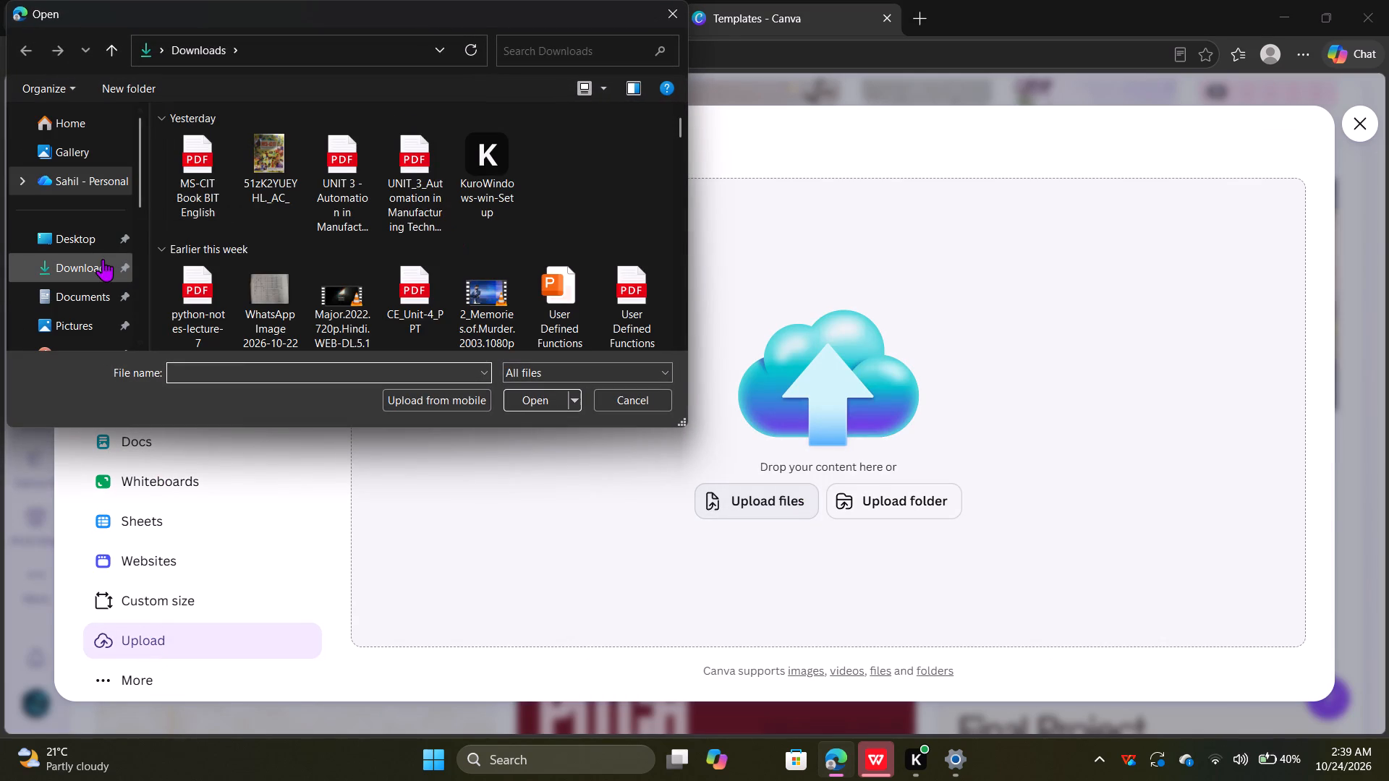
pyautogui.click(103, 259)
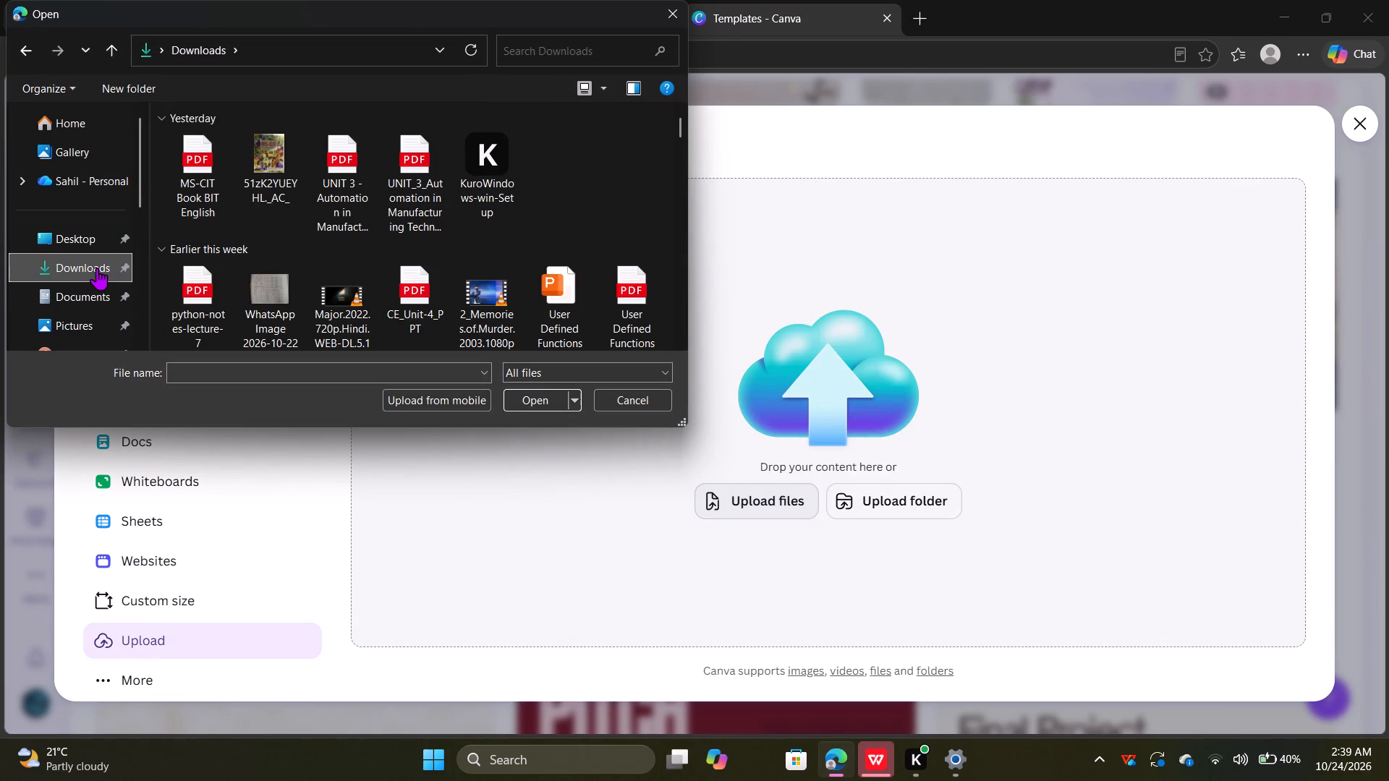
pyautogui.click(90, 239)
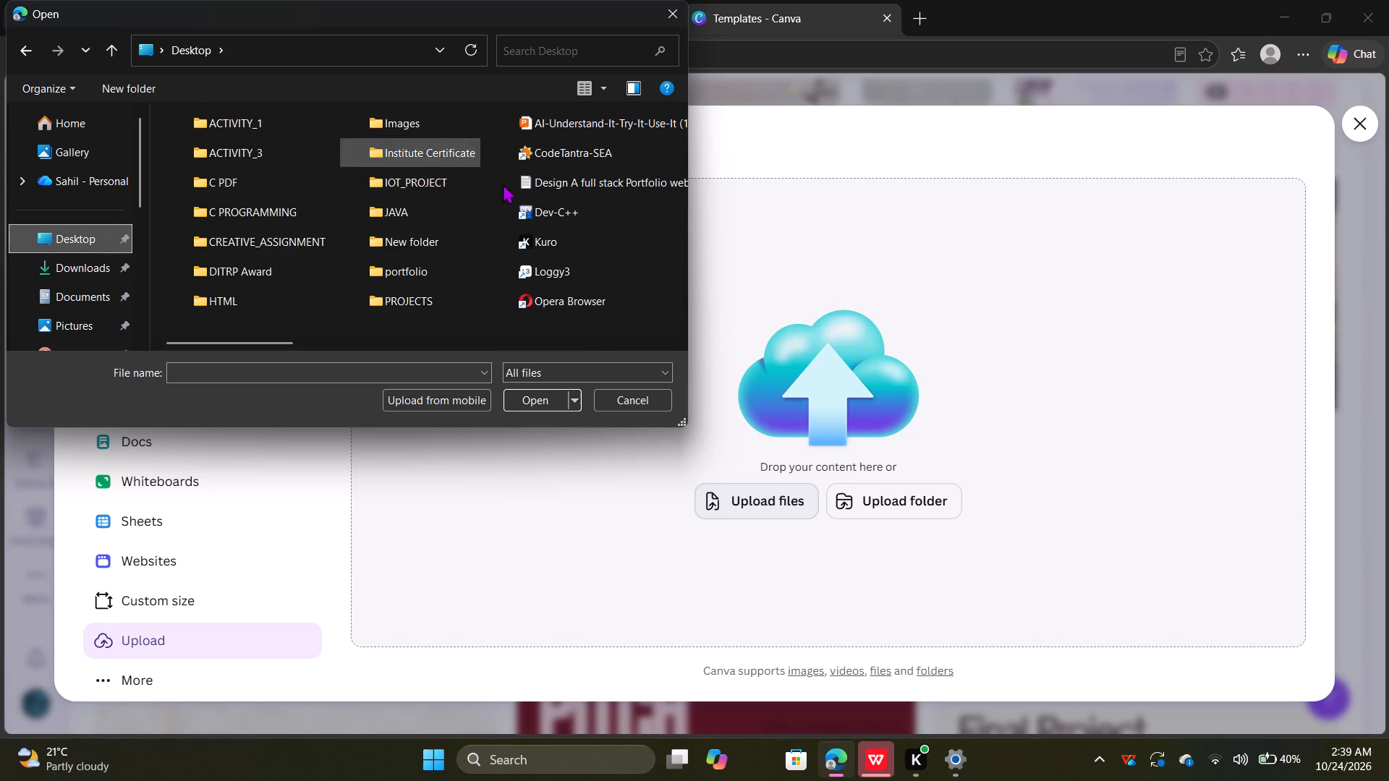
pyautogui.hscroll(-12, 584, 217)
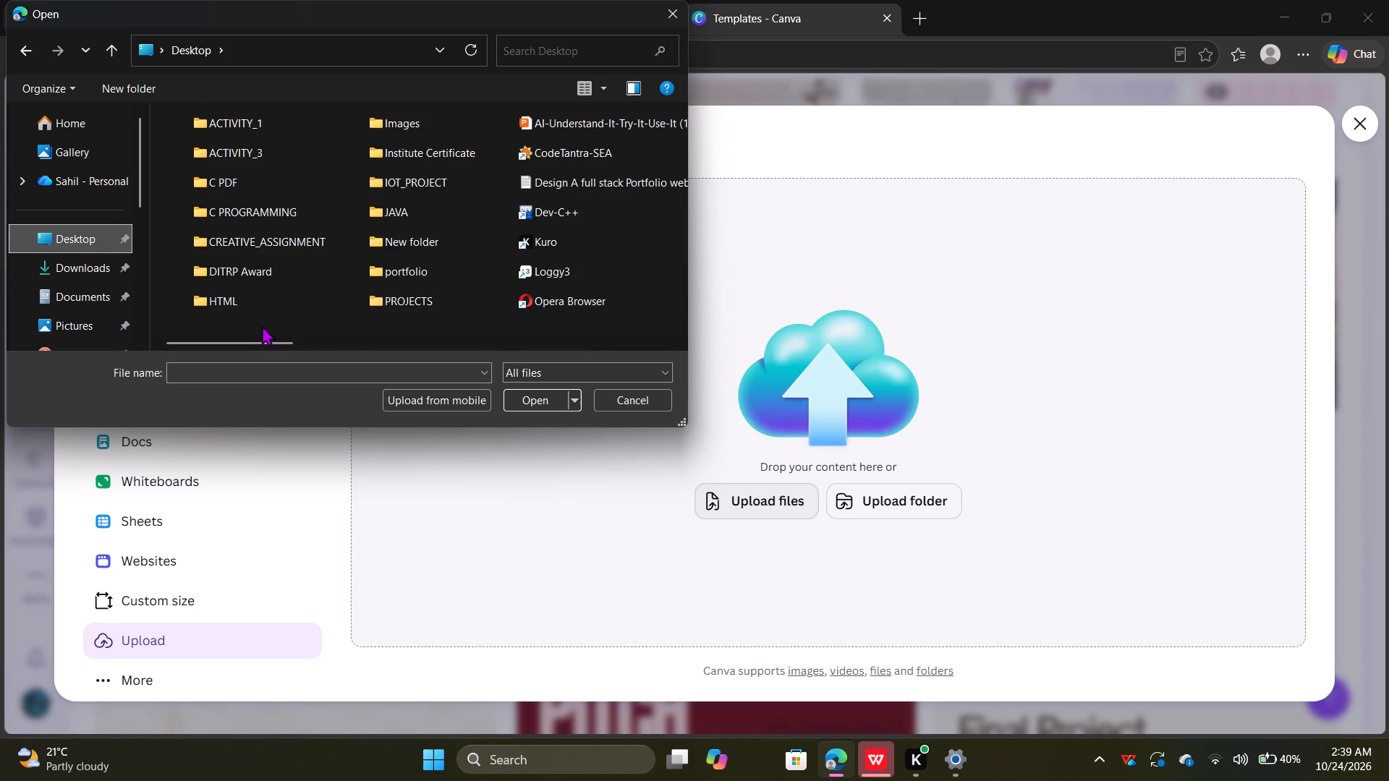
pyautogui.moveTo(257, 340); pyautogui.dragTo(517, 358)
pyautogui.click(438, 158)
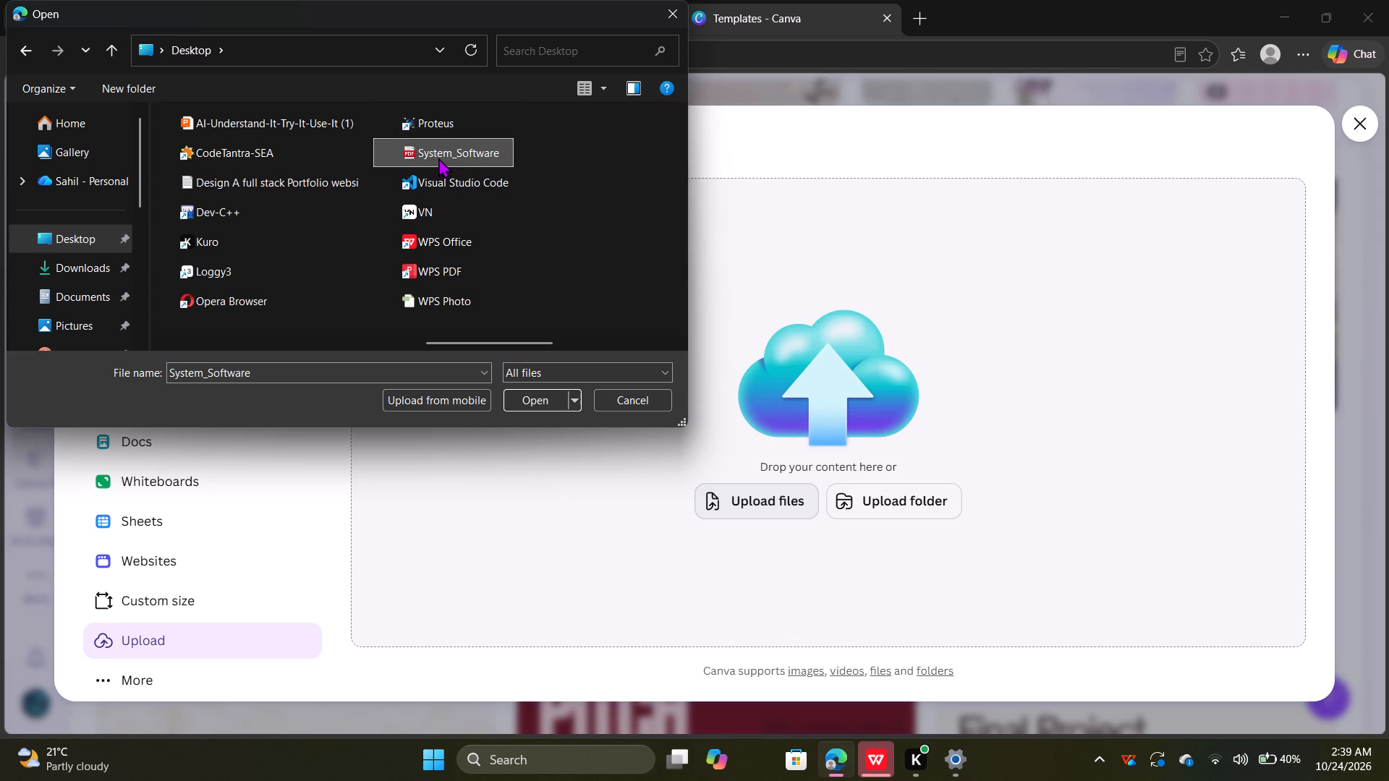
pyautogui.press('Return')
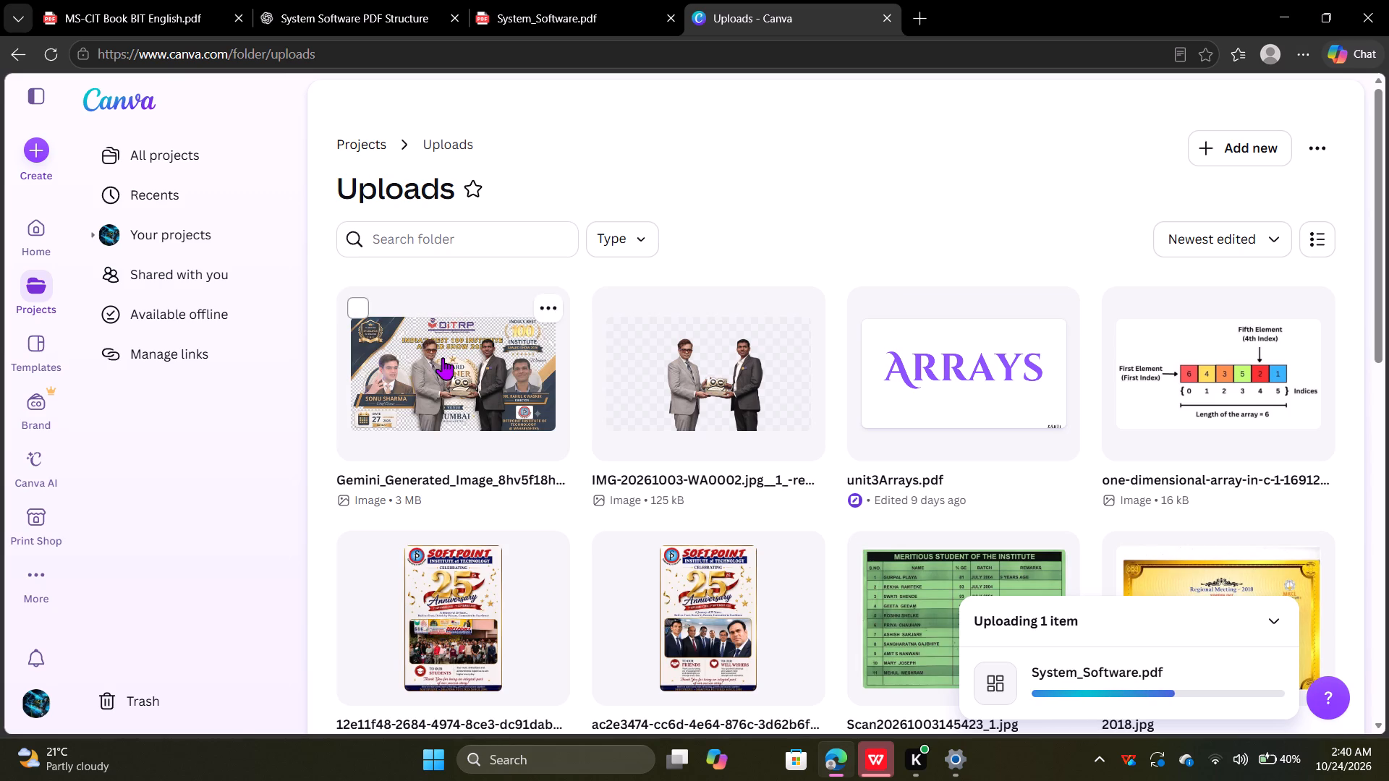
# Open the uploaded System_Software.pdf from the Uploads folder in the Canva editor.
pyautogui.scroll(-3, 1049, 539)
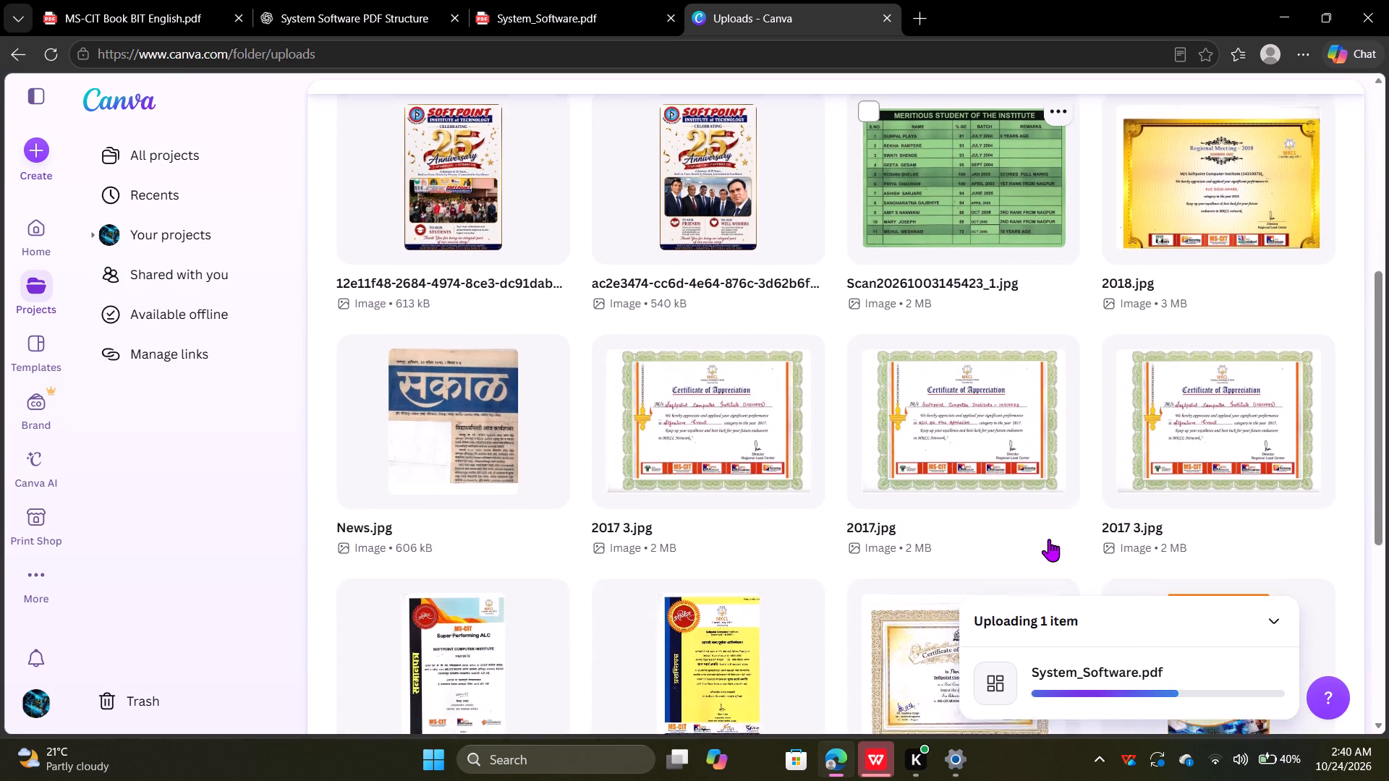
pyautogui.scroll(-2, 1049, 539)
pyautogui.scroll(4, 1049, 539)
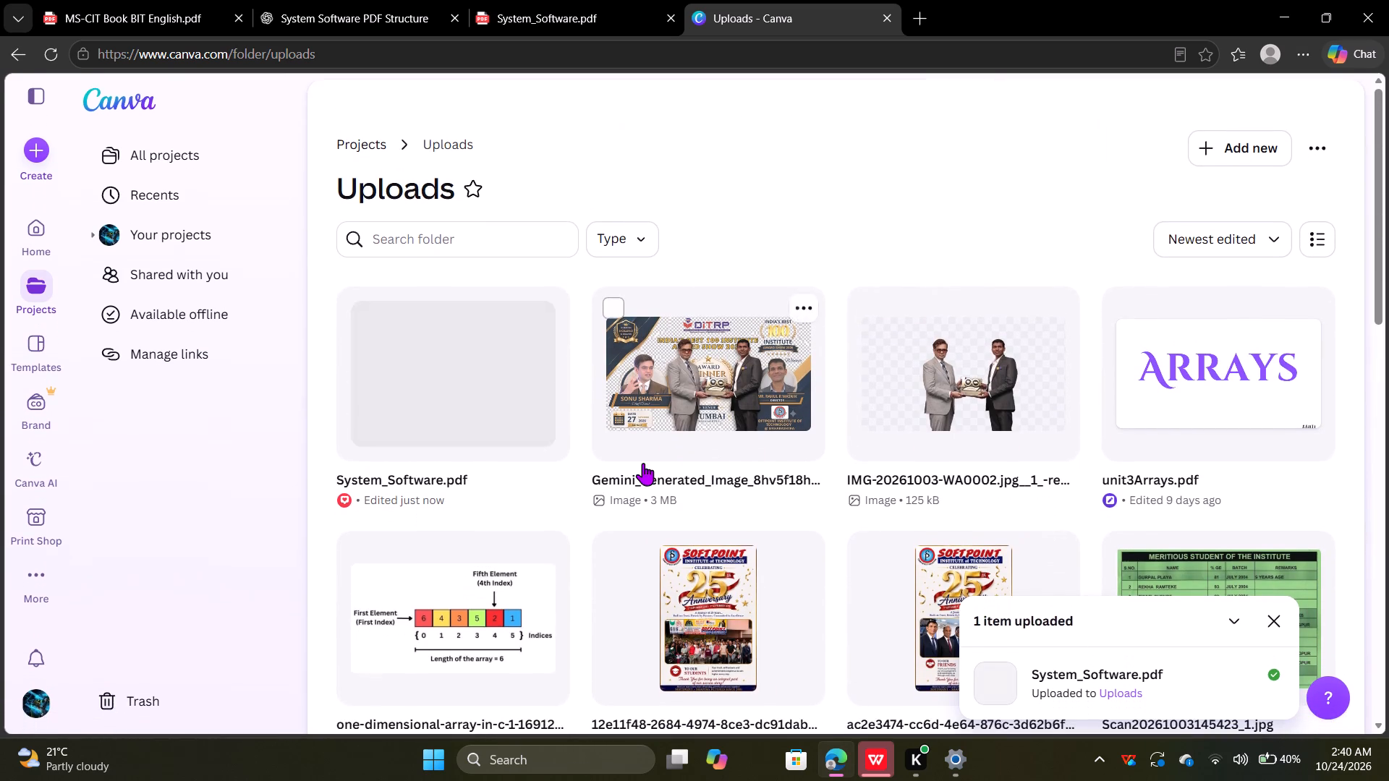
pyautogui.click(530, 406)
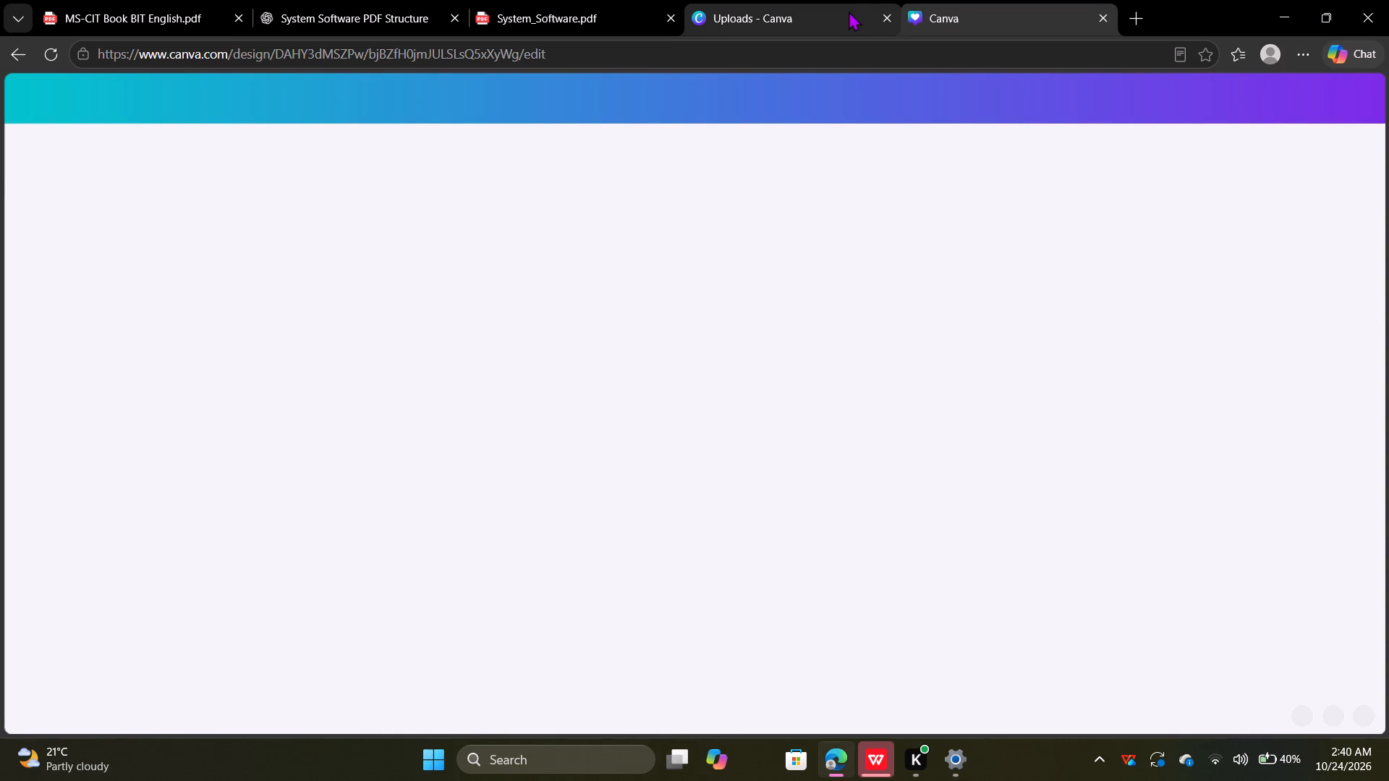
pyautogui.click(847, 12)
pyautogui.click(969, 0)
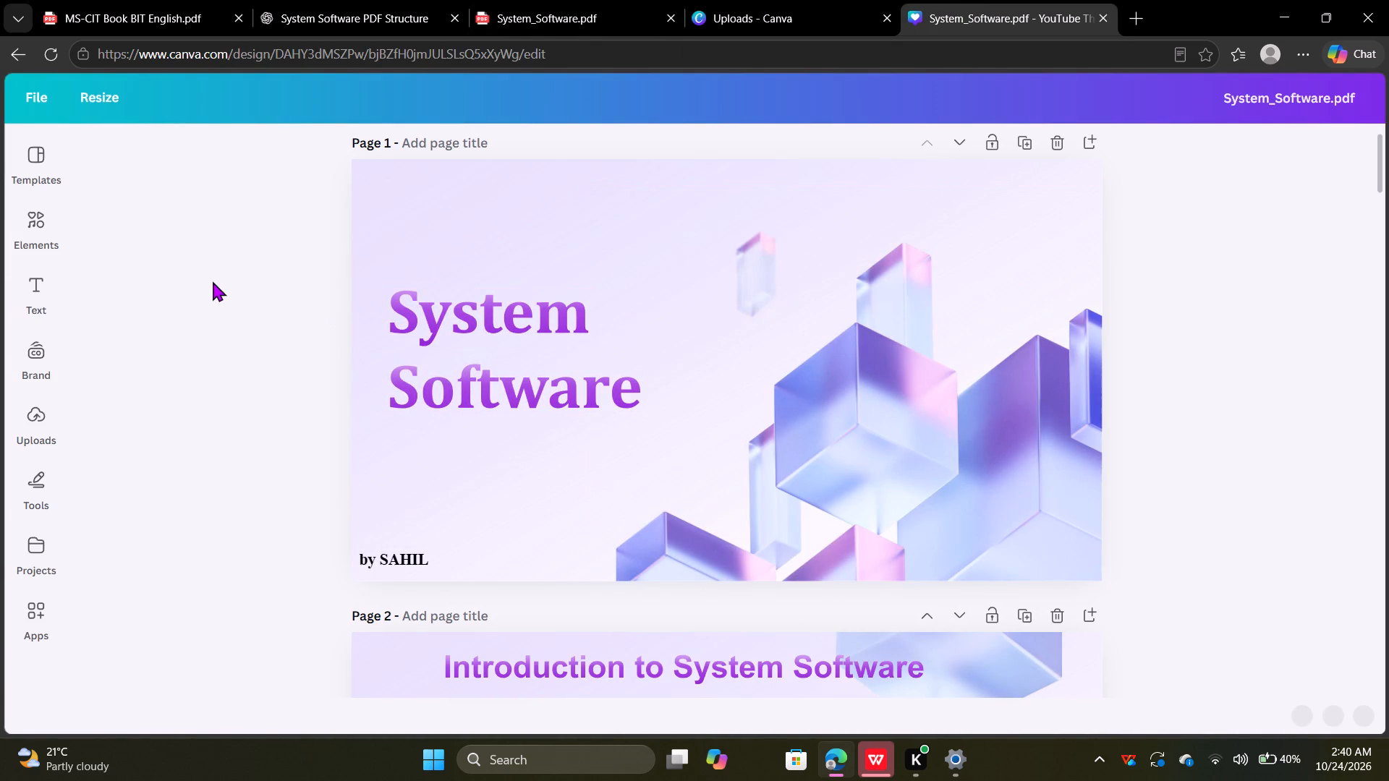
# Browse the YouTube Thumbnail templates in the editor, examining the available designs for one that could suit the System Software pages.
pyautogui.click(38, 172)
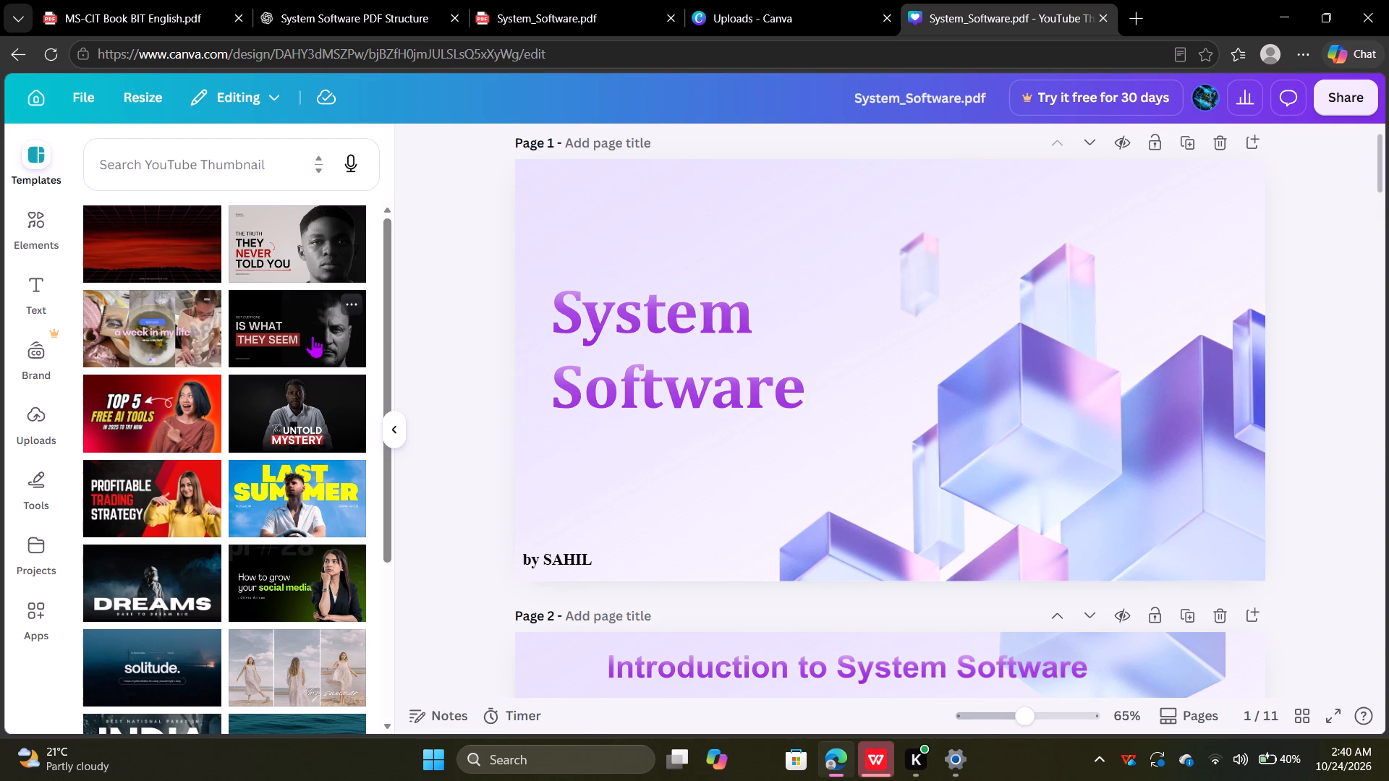
pyautogui.scroll(-2, 310, 387)
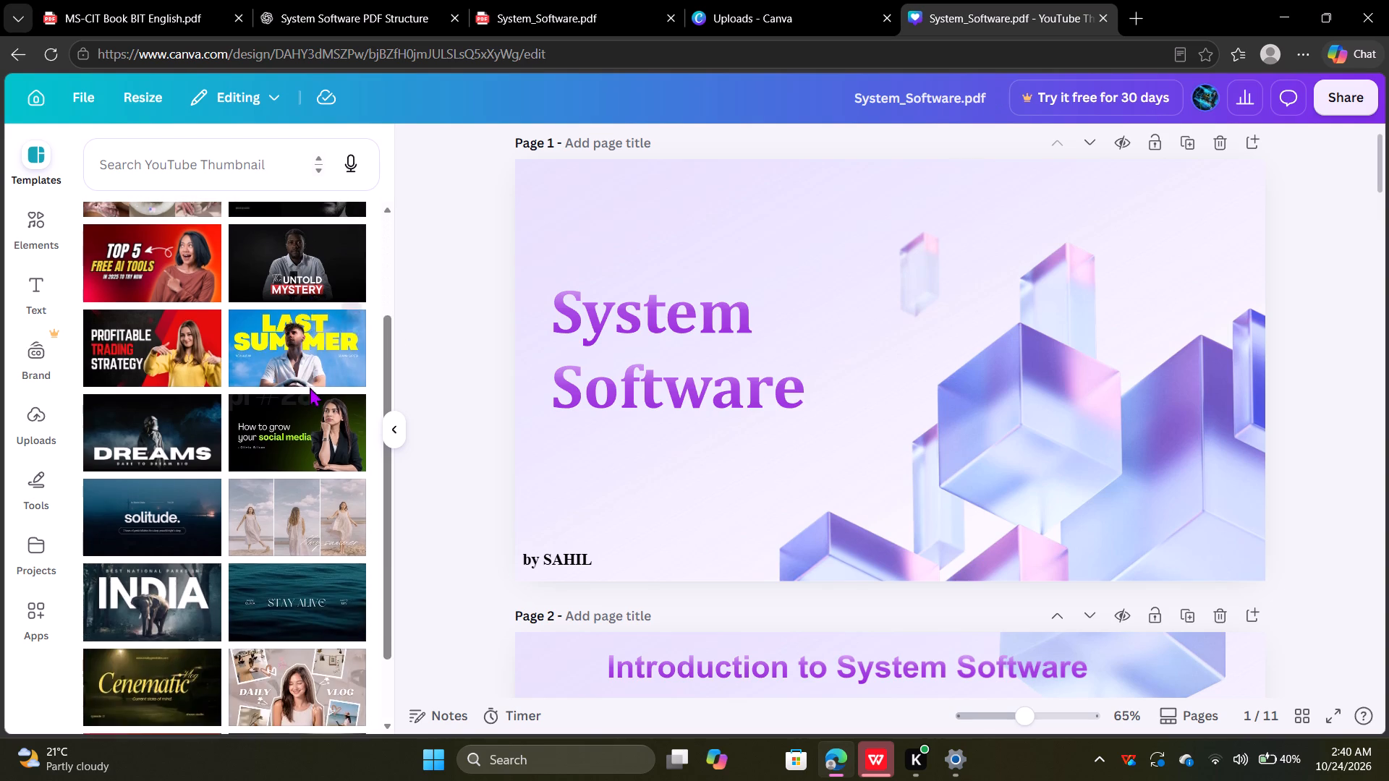
pyautogui.scroll(-2, 310, 387)
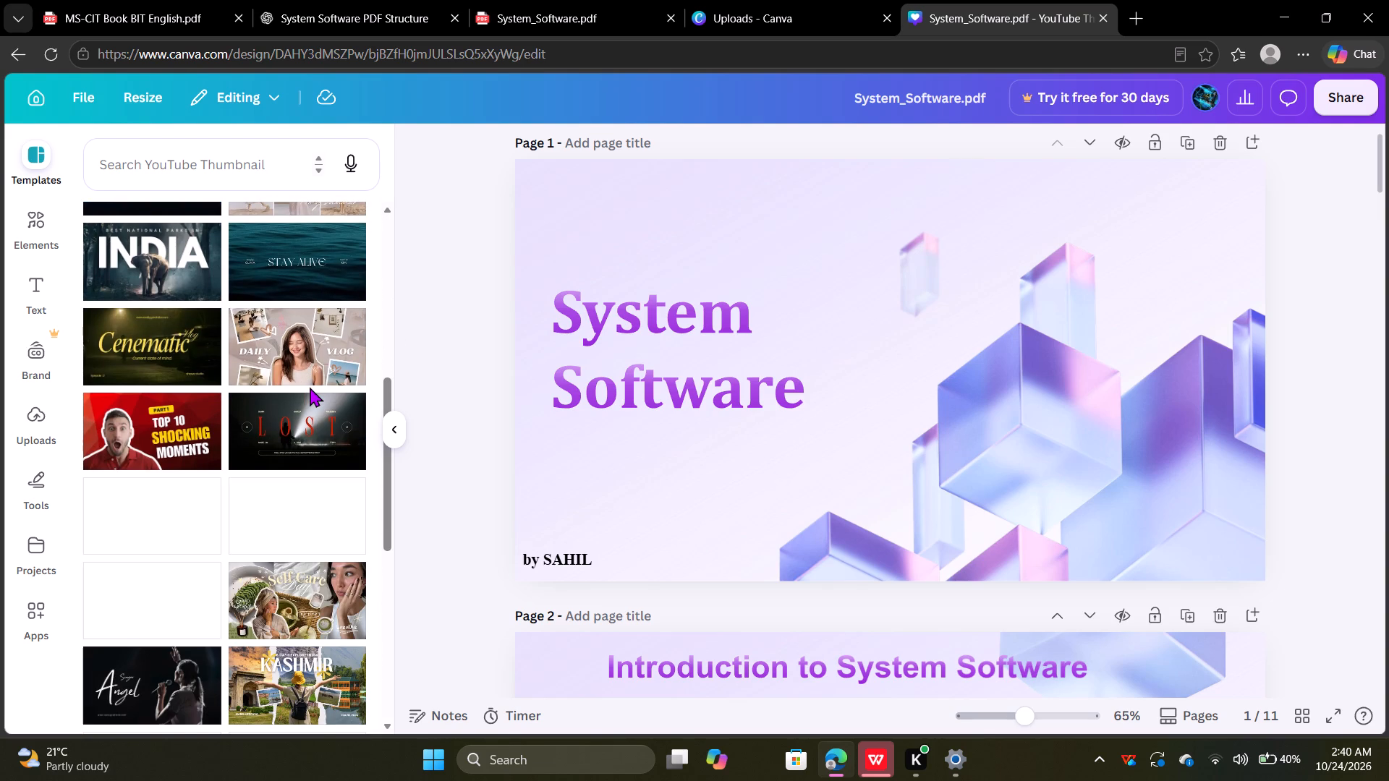
pyautogui.scroll(-3, 310, 387)
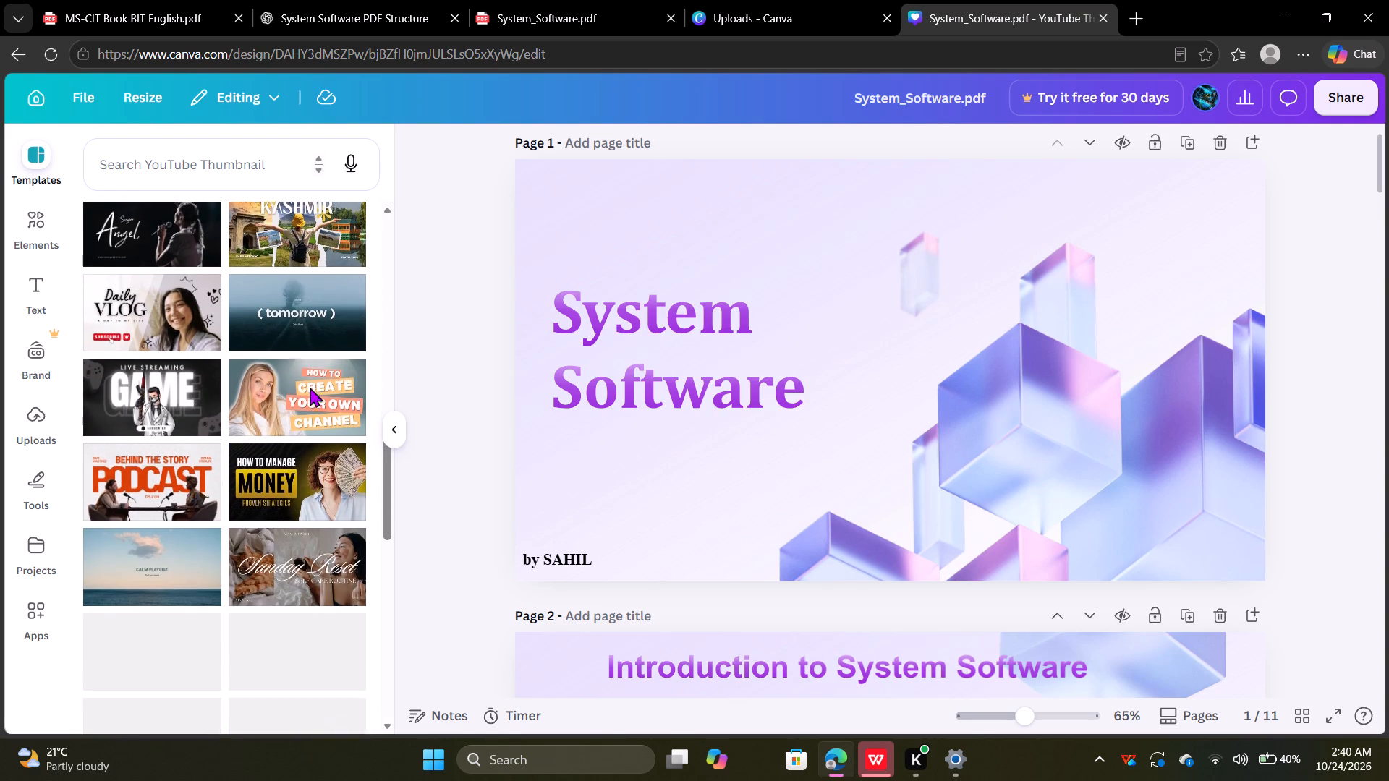
pyautogui.scroll(-2, 310, 387)
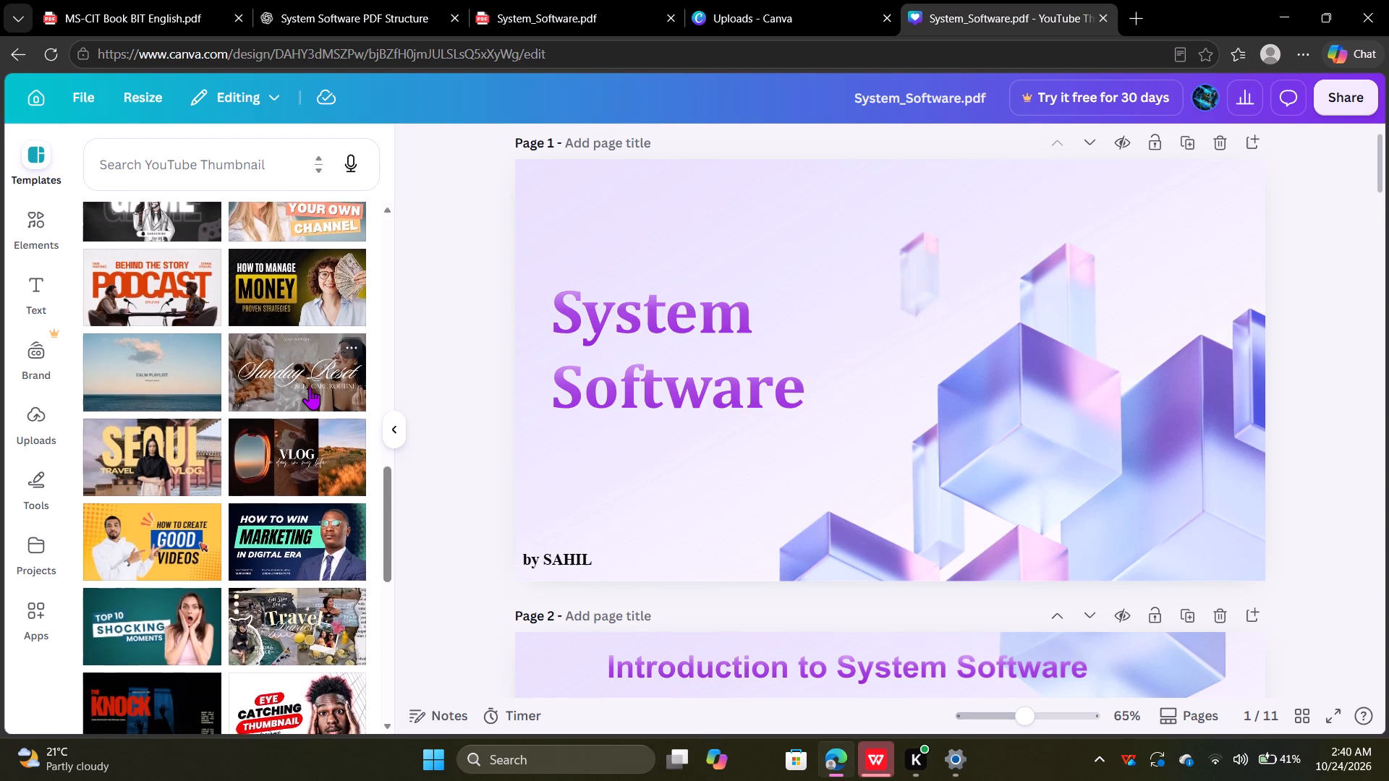
pyautogui.scroll(-3, 310, 387)
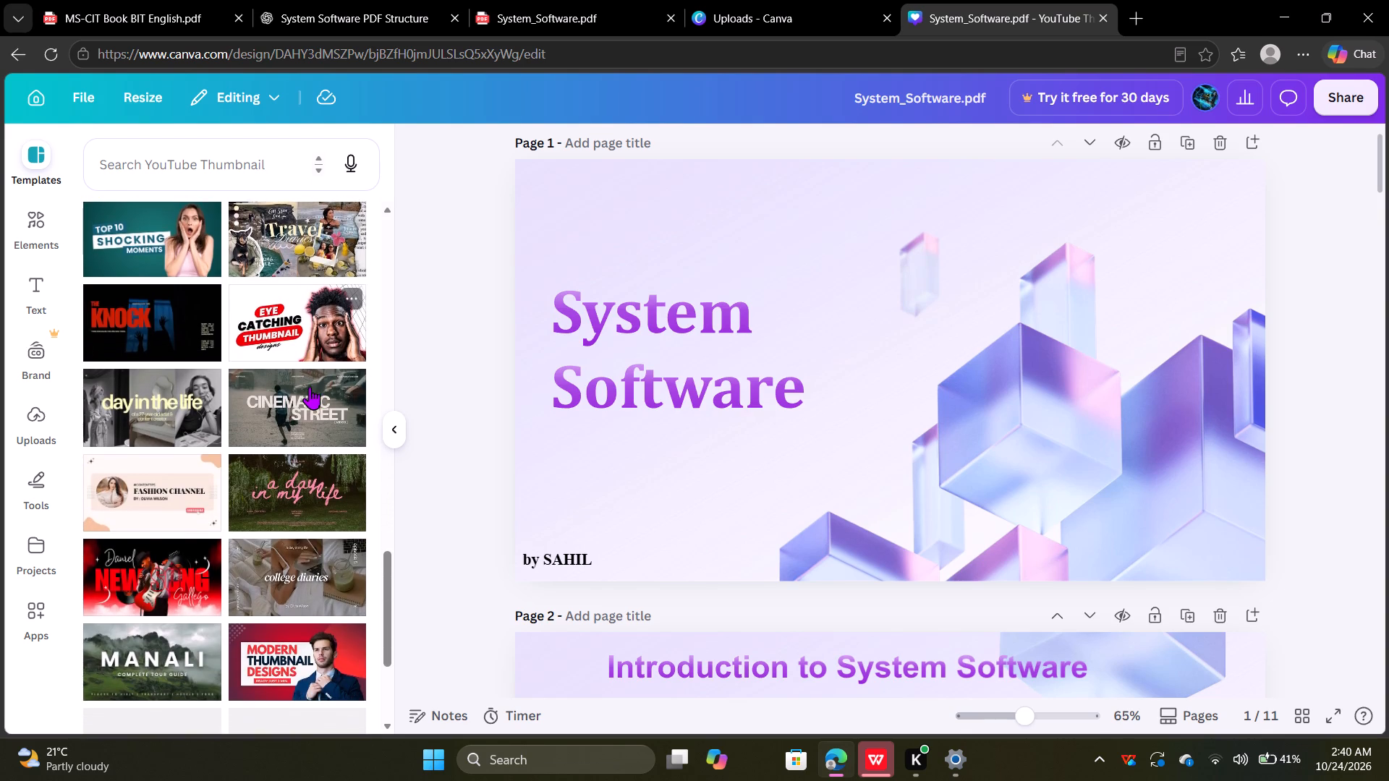
pyautogui.scroll(-3, 310, 387)
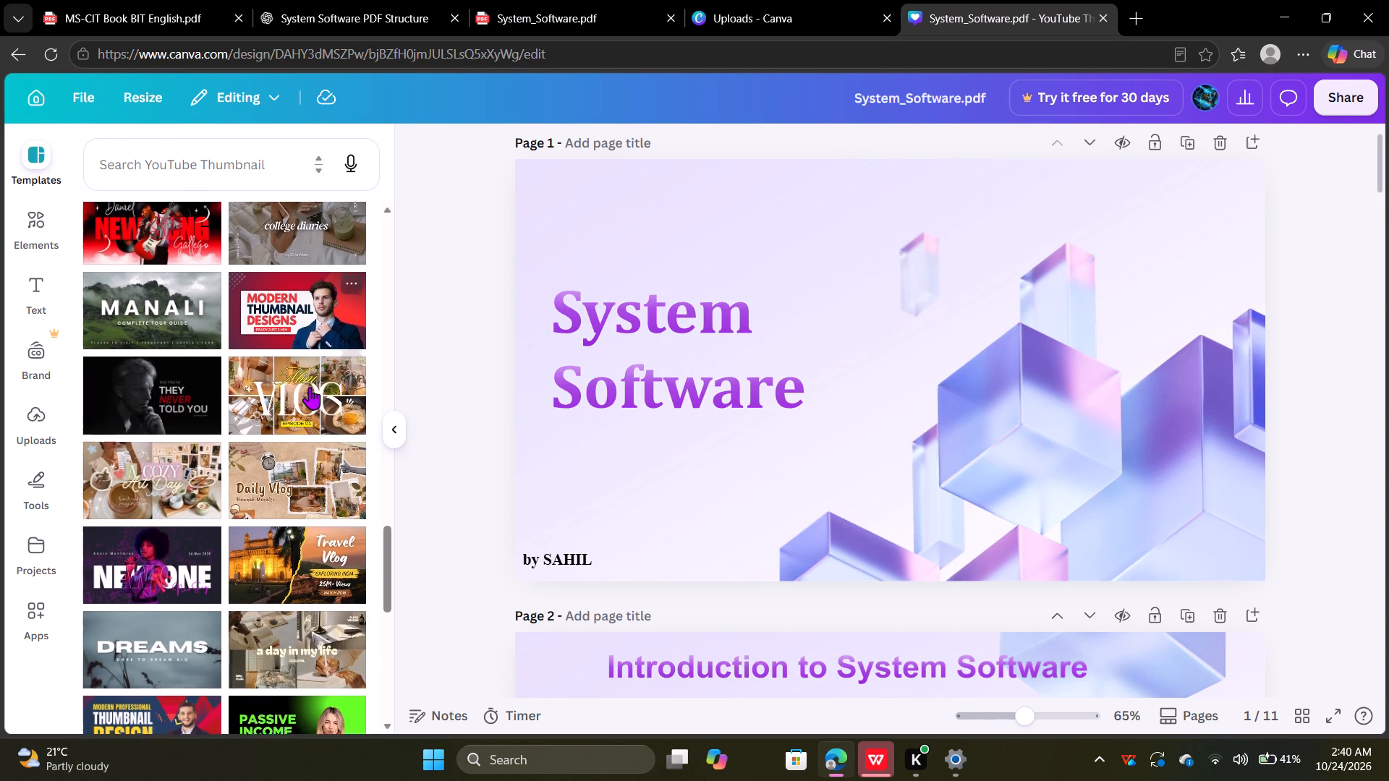
pyautogui.scroll(-2, 310, 387)
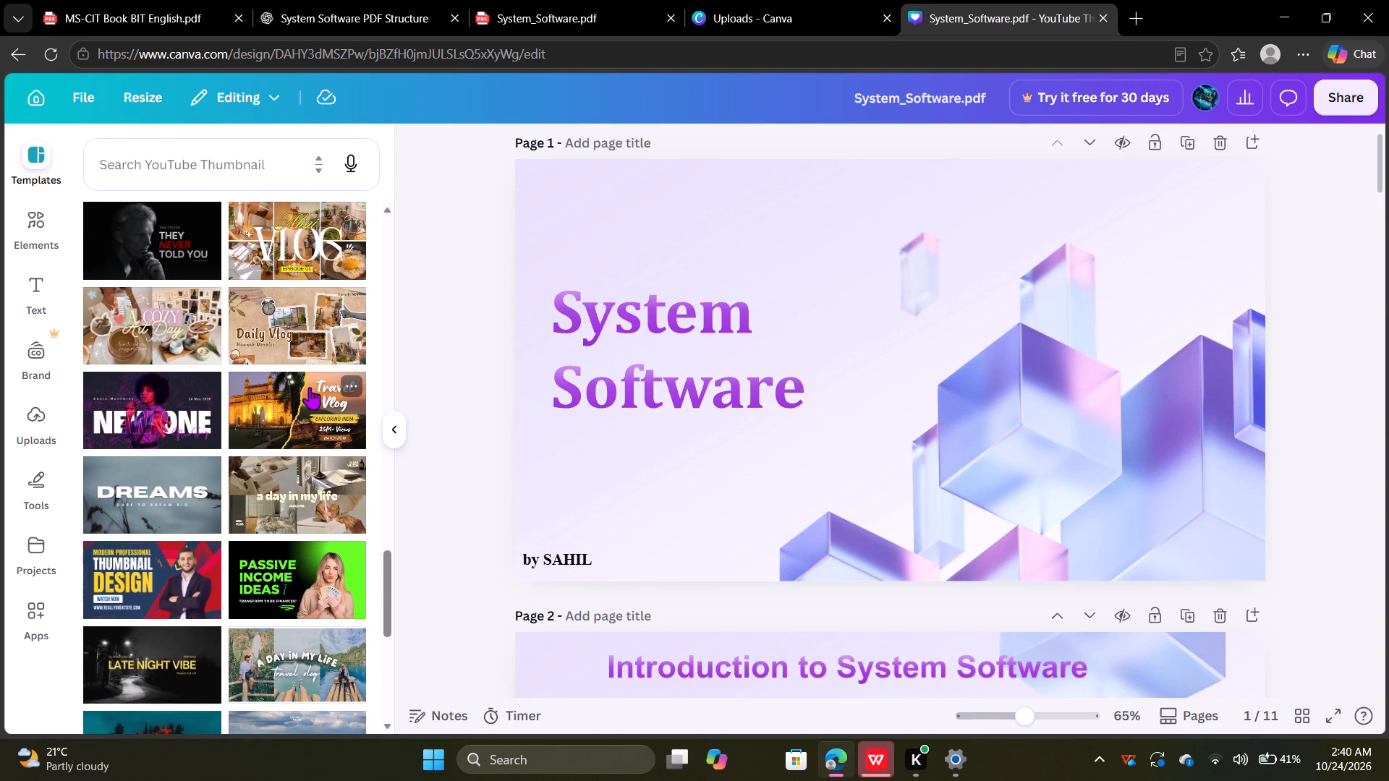
pyautogui.scroll(-3, 310, 387)
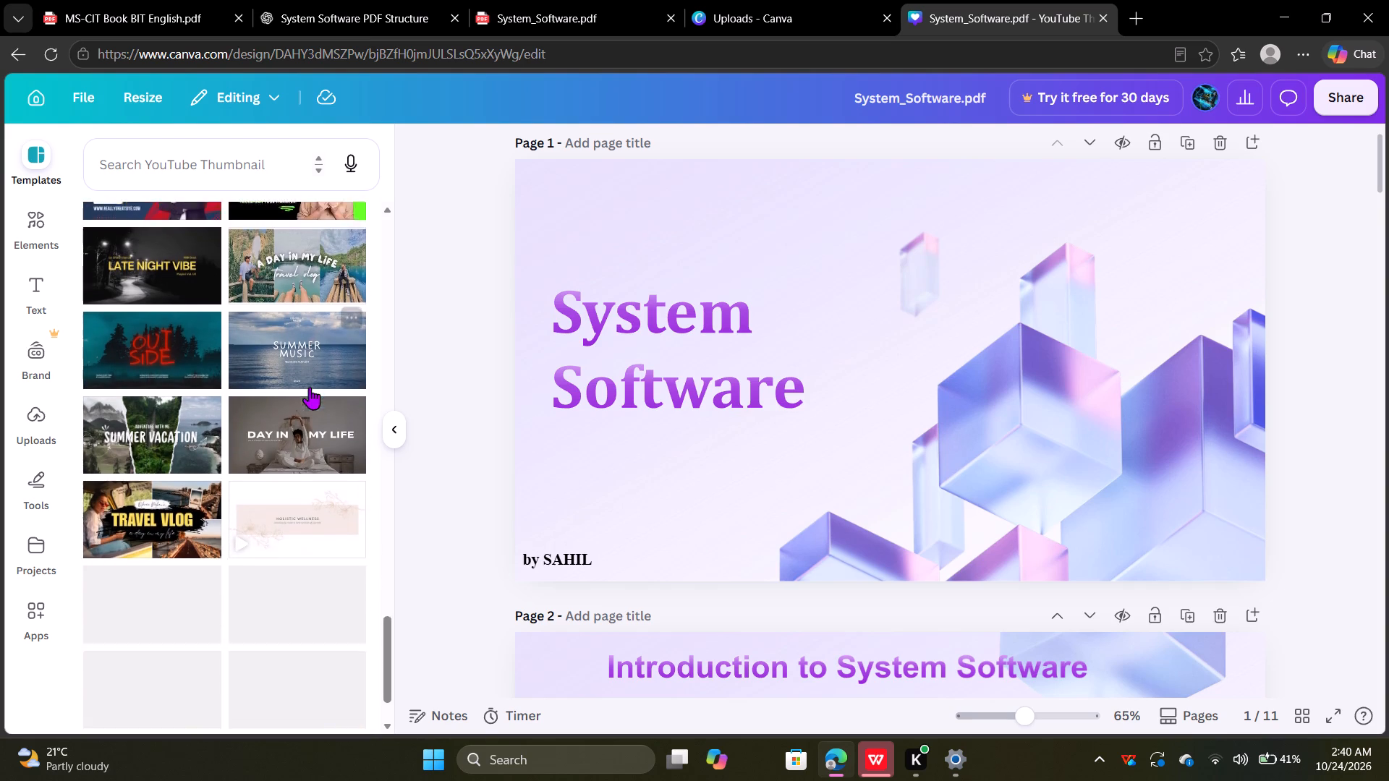
pyautogui.scroll(-1, 310, 387)
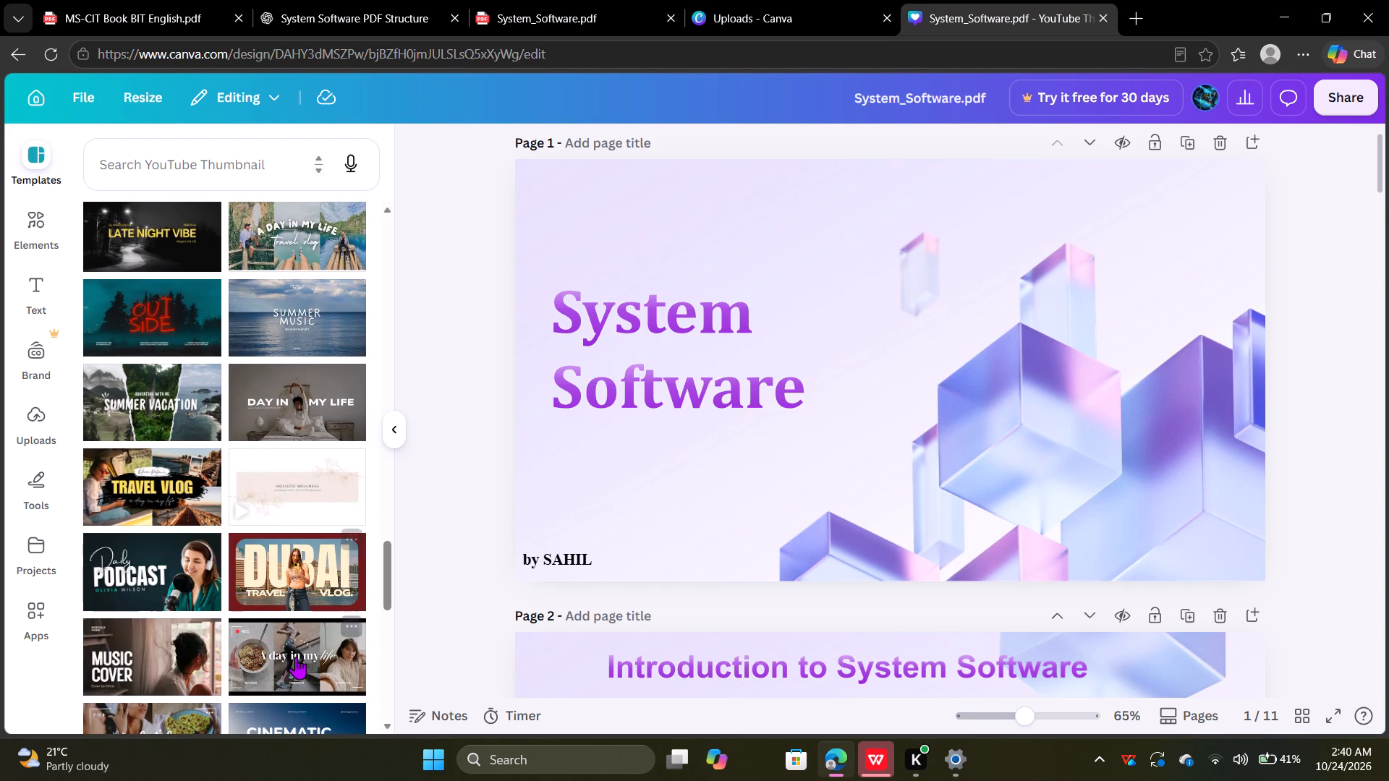
pyautogui.scroll(-3, 296, 657)
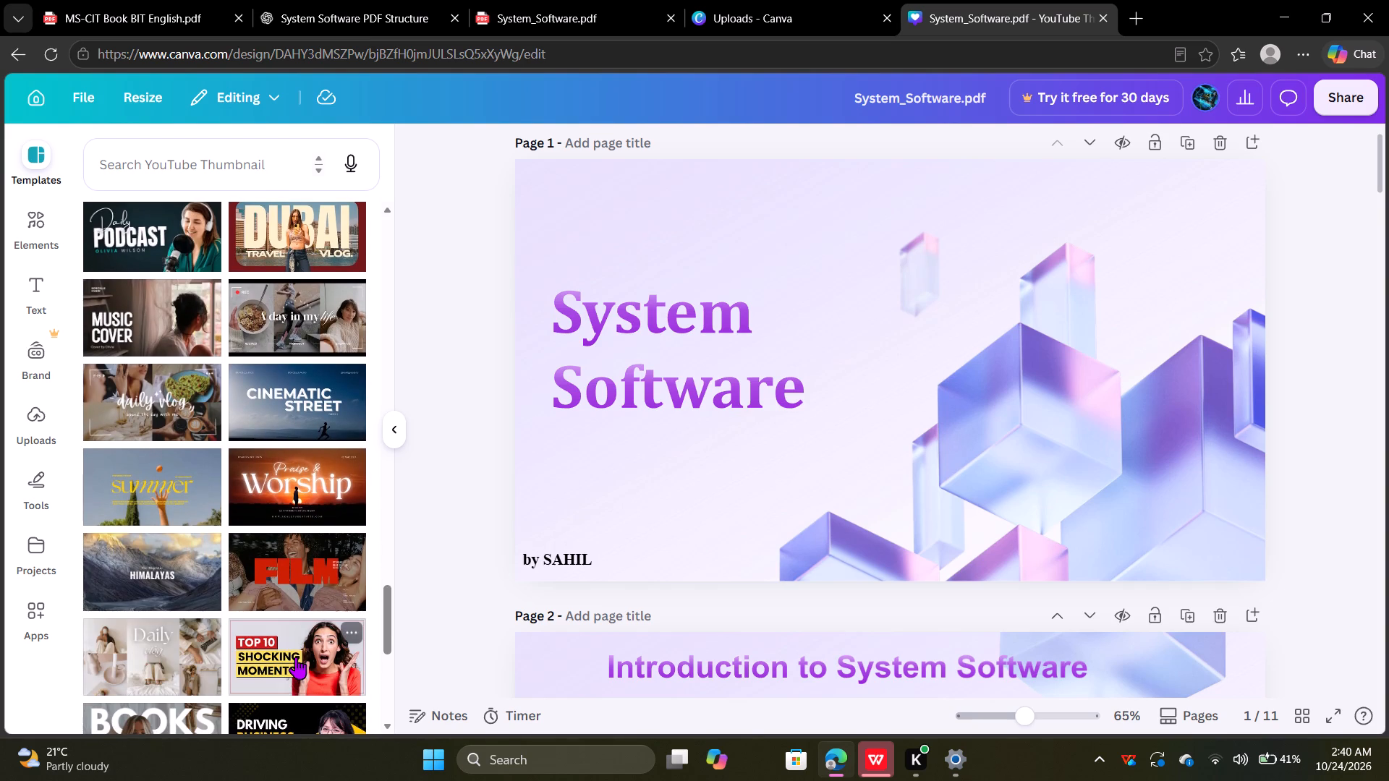
pyautogui.click(319, 172)
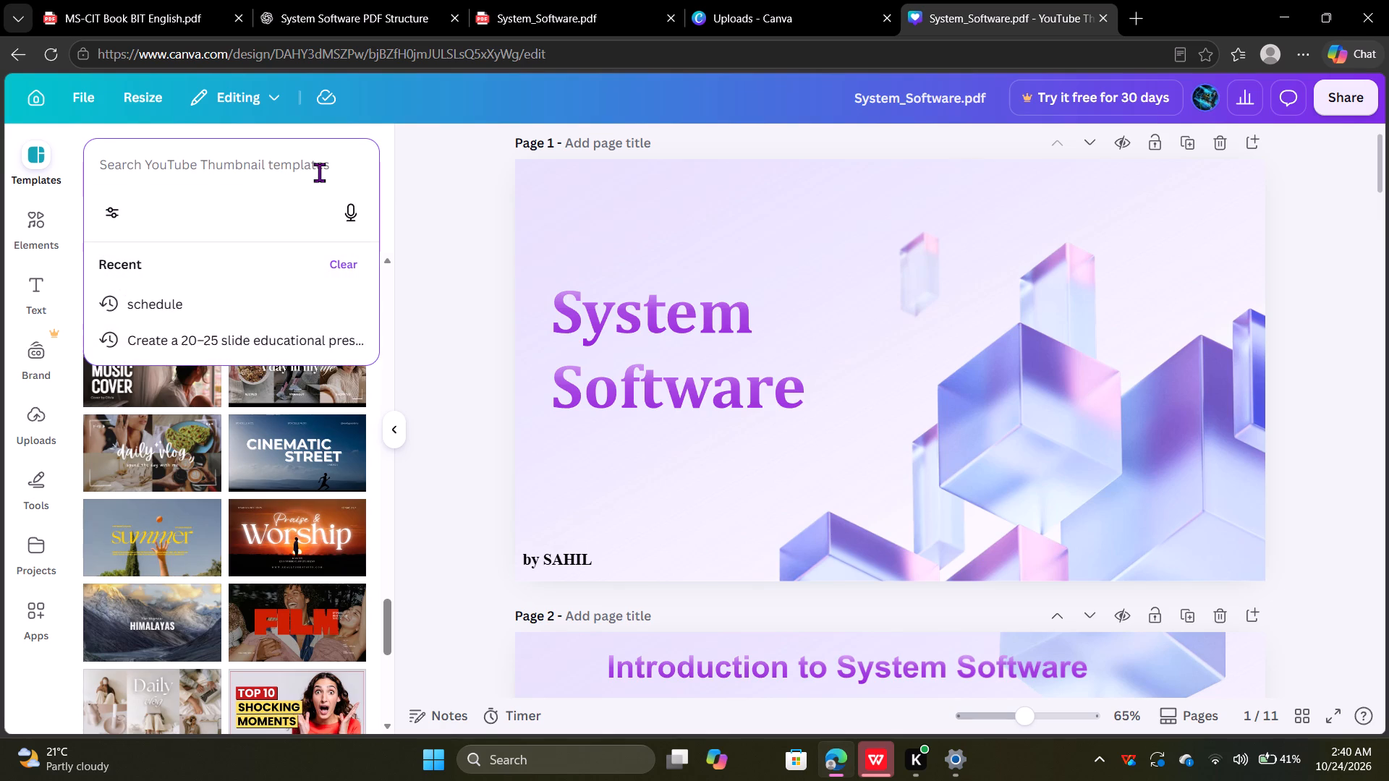
pyautogui.click(407, 219)
pyautogui.scroll(-3, 276, 355)
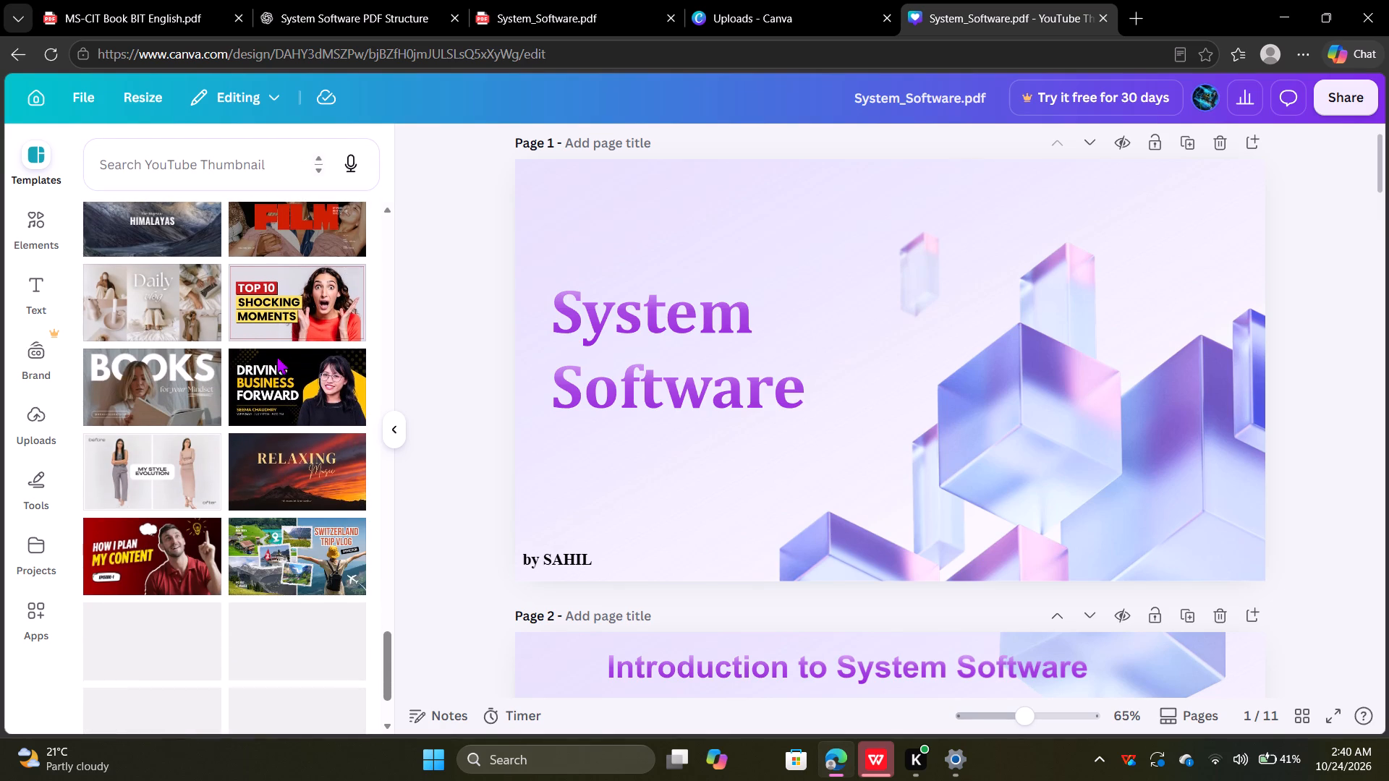
pyautogui.scroll(14, 276, 355)
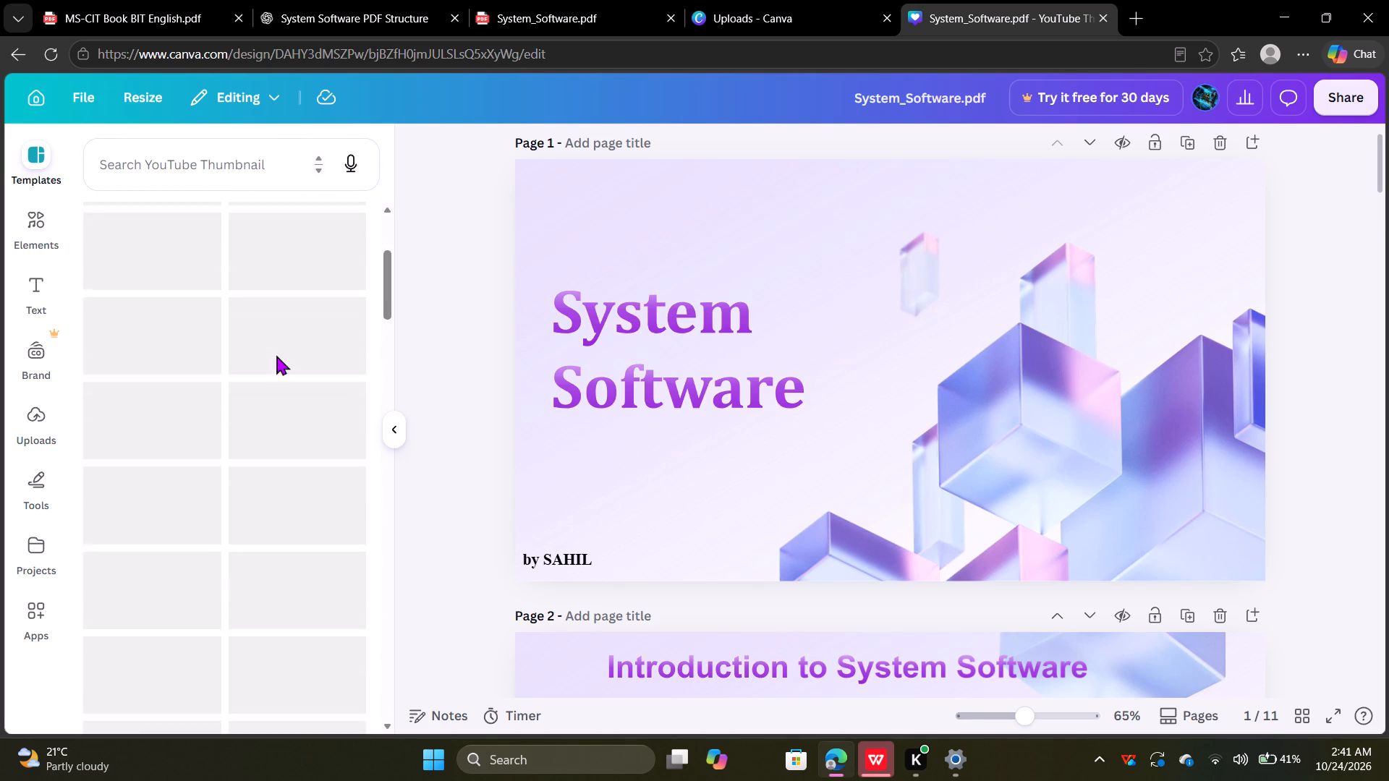
pyautogui.scroll(4, 276, 355)
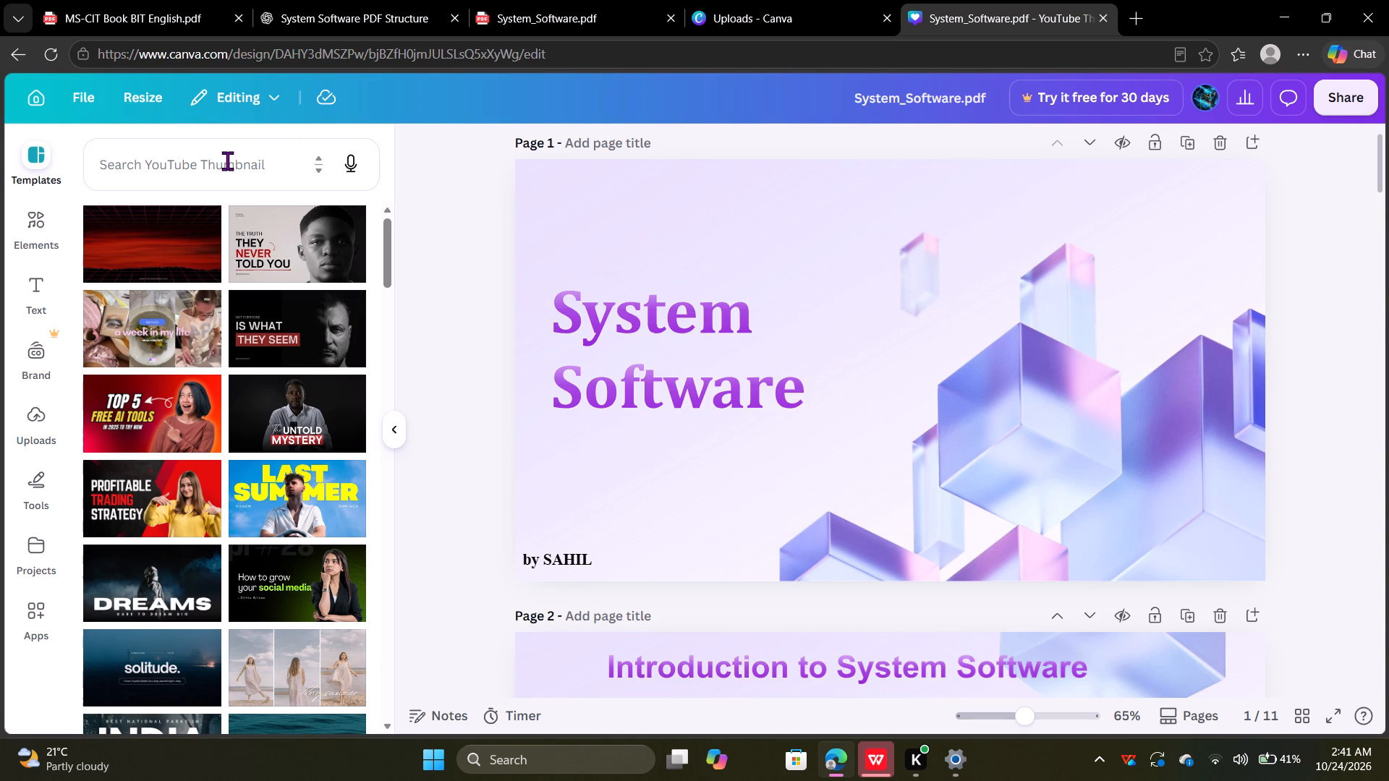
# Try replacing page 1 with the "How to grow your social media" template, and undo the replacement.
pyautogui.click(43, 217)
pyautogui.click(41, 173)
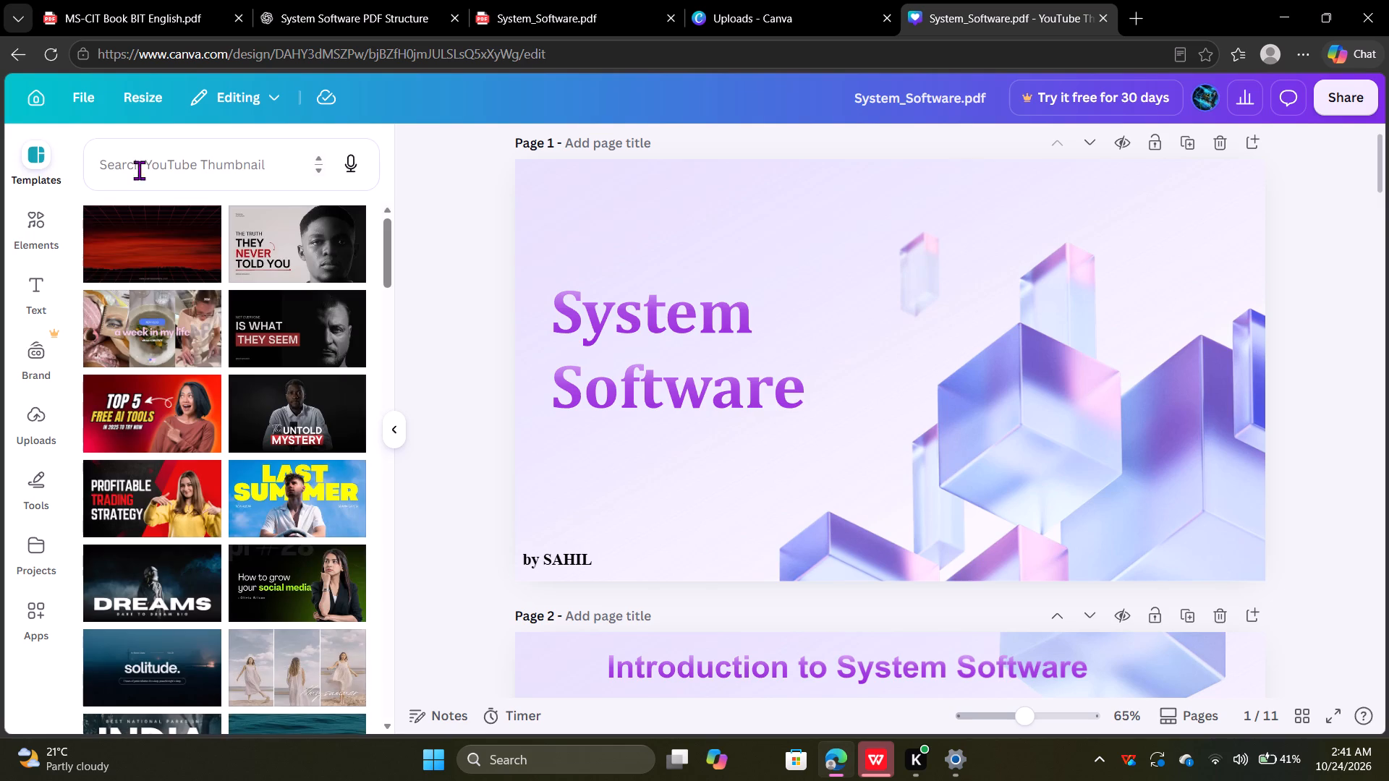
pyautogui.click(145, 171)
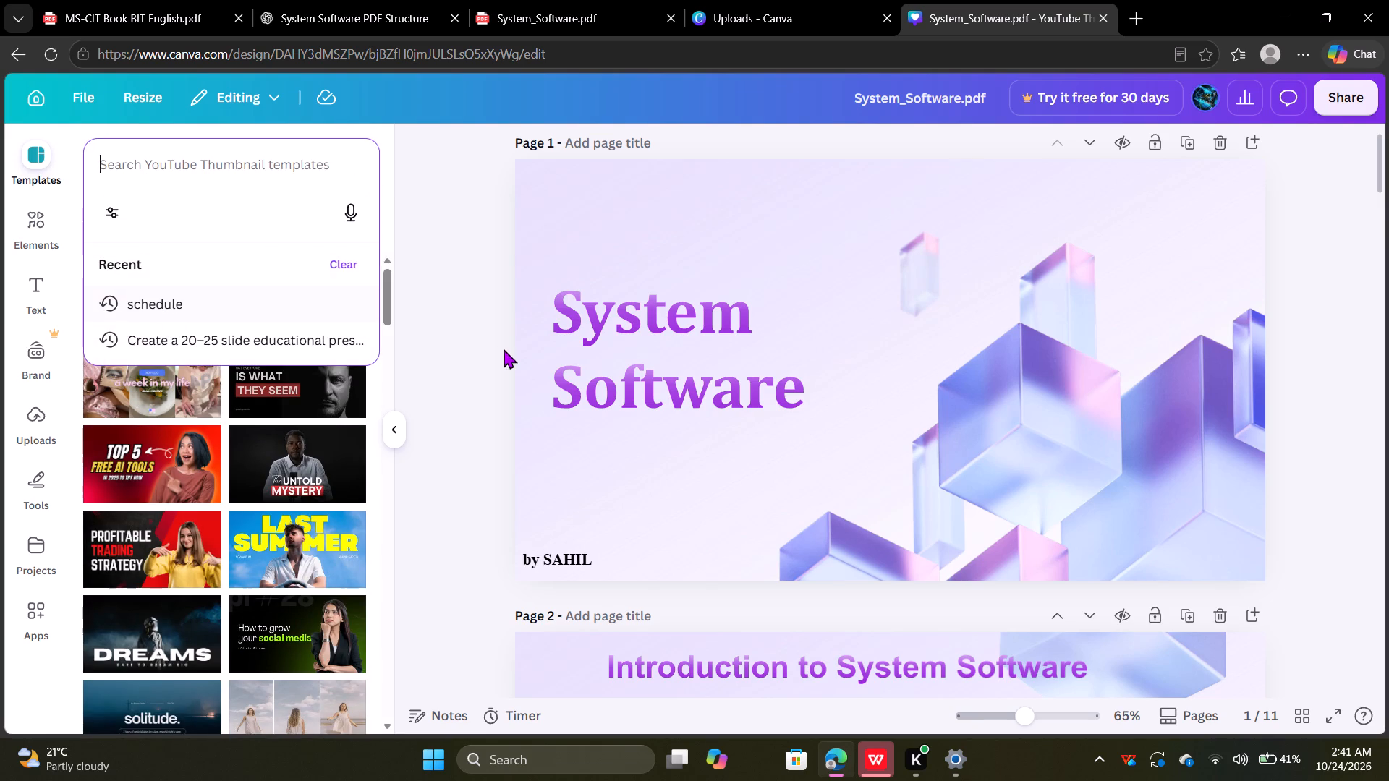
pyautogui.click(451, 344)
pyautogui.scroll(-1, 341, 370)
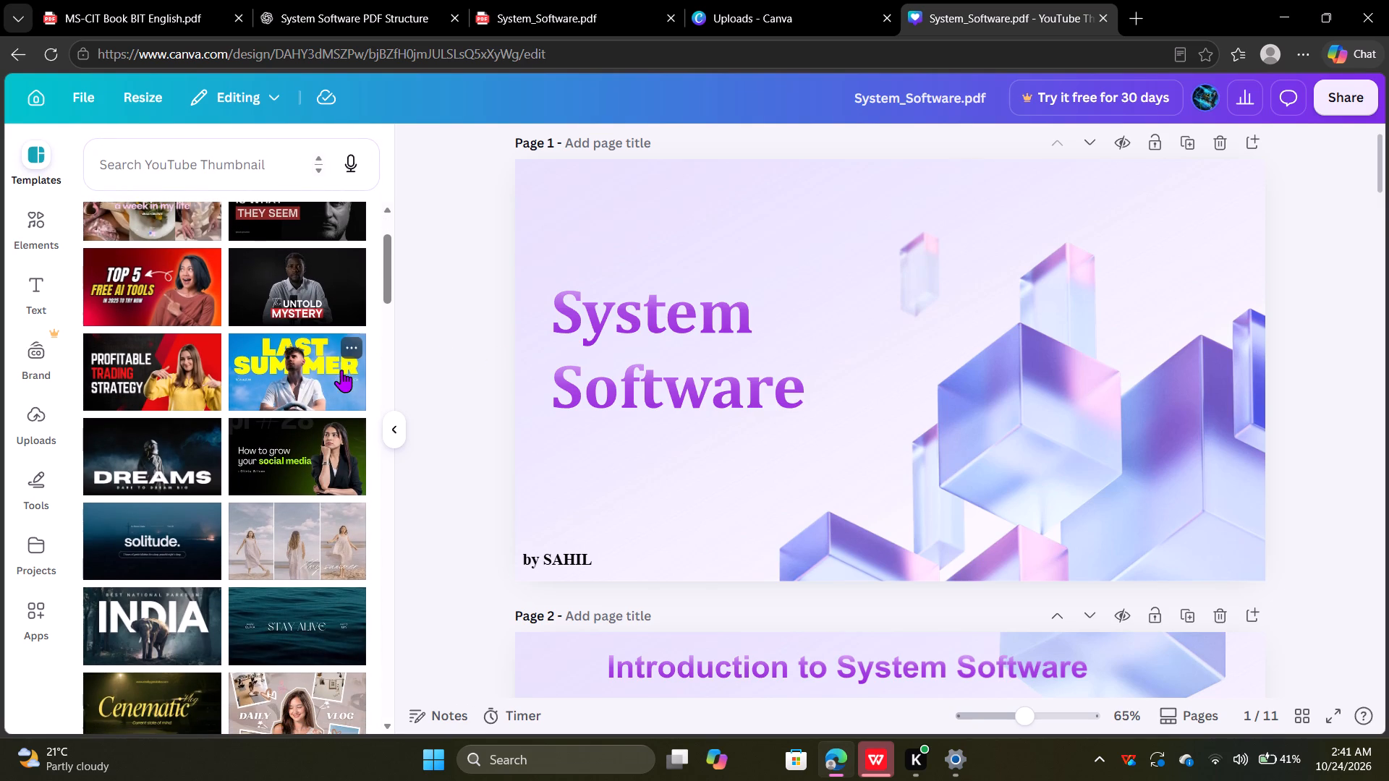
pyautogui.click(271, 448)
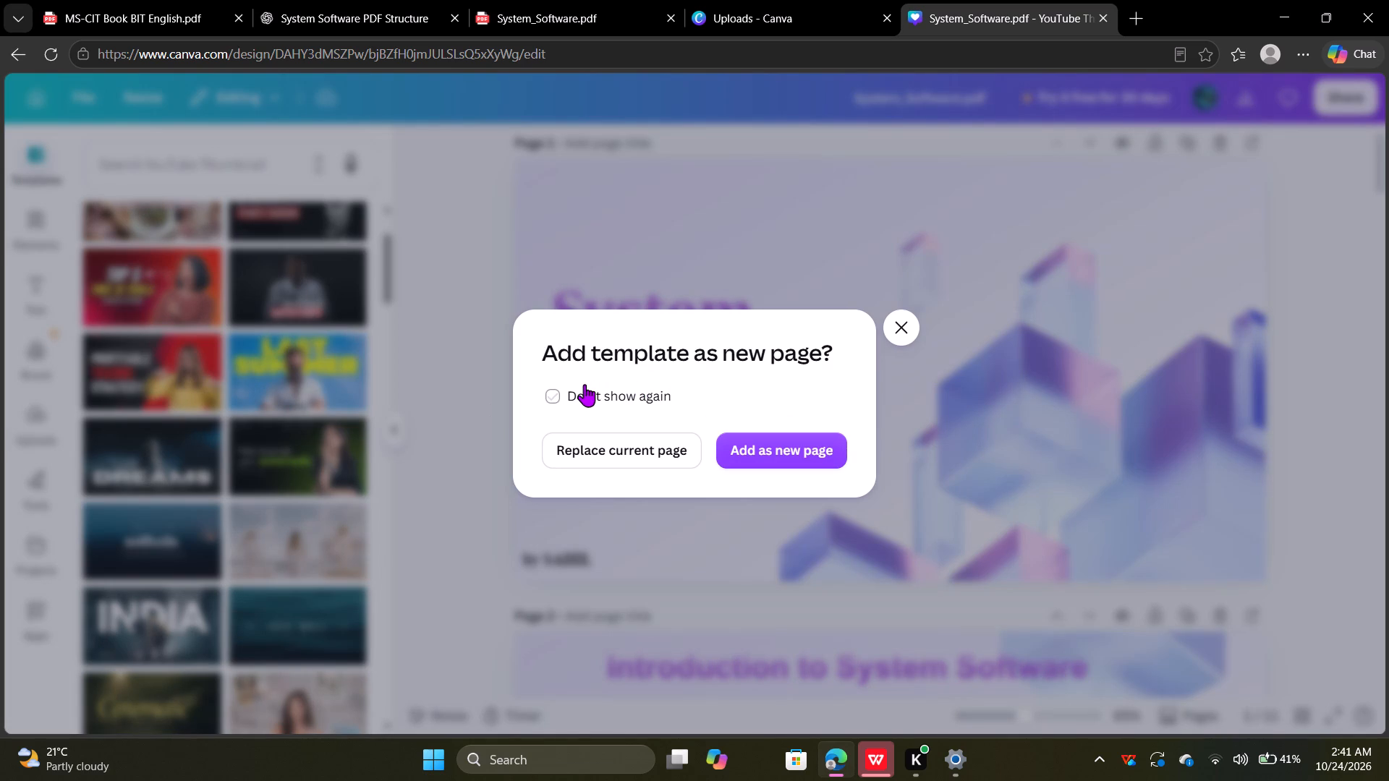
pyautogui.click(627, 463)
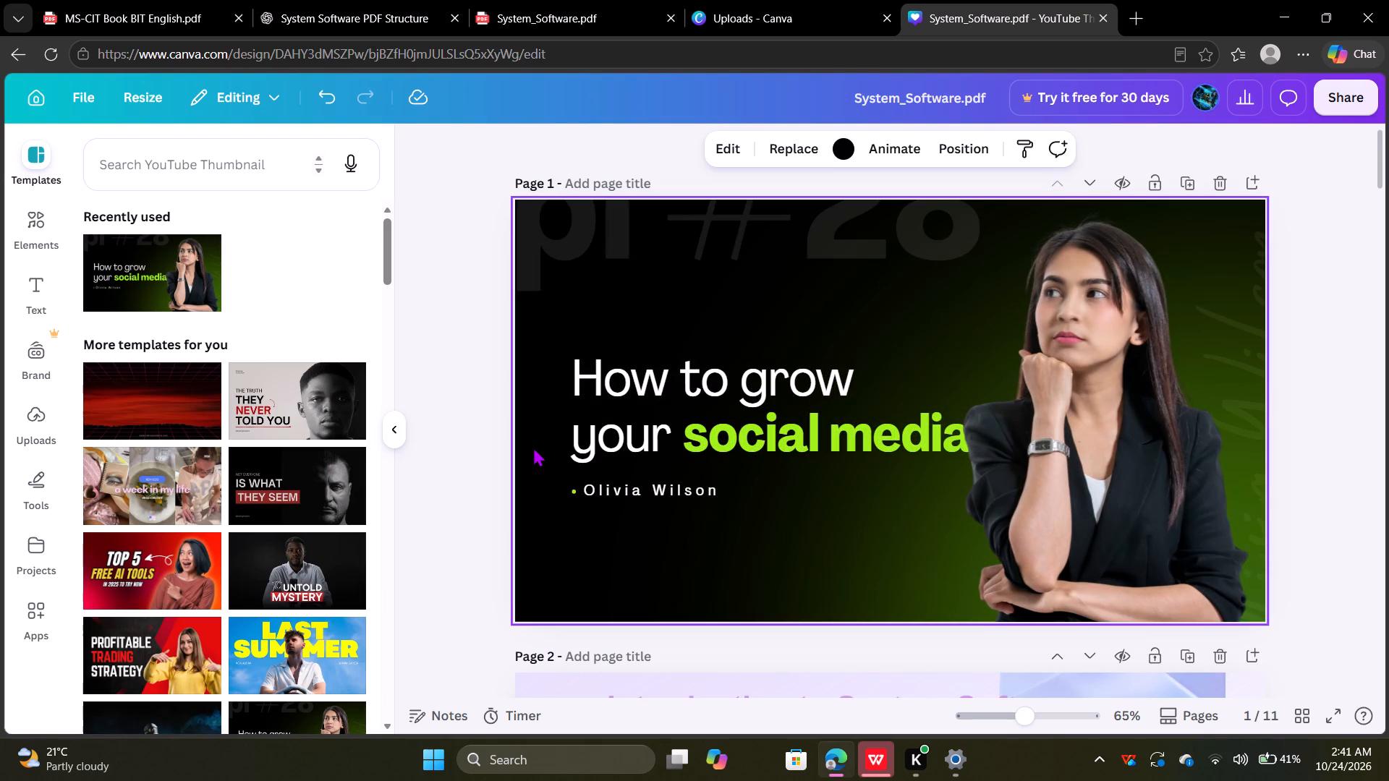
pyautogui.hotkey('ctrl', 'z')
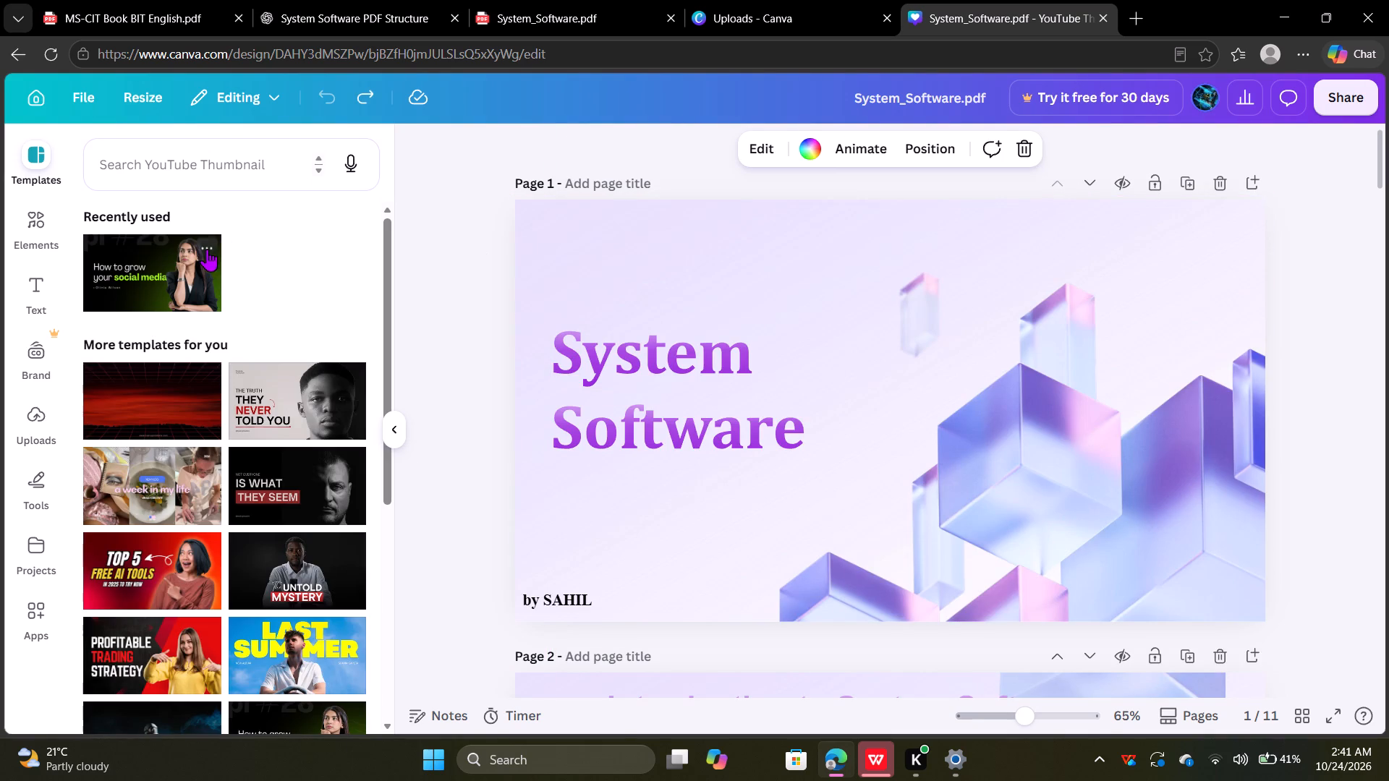
# Look through the editor's Elements, Text, Brand, Uploads, Tools, Projects and Apps sections to examine what they offer for the design.
pyautogui.click(35, 252)
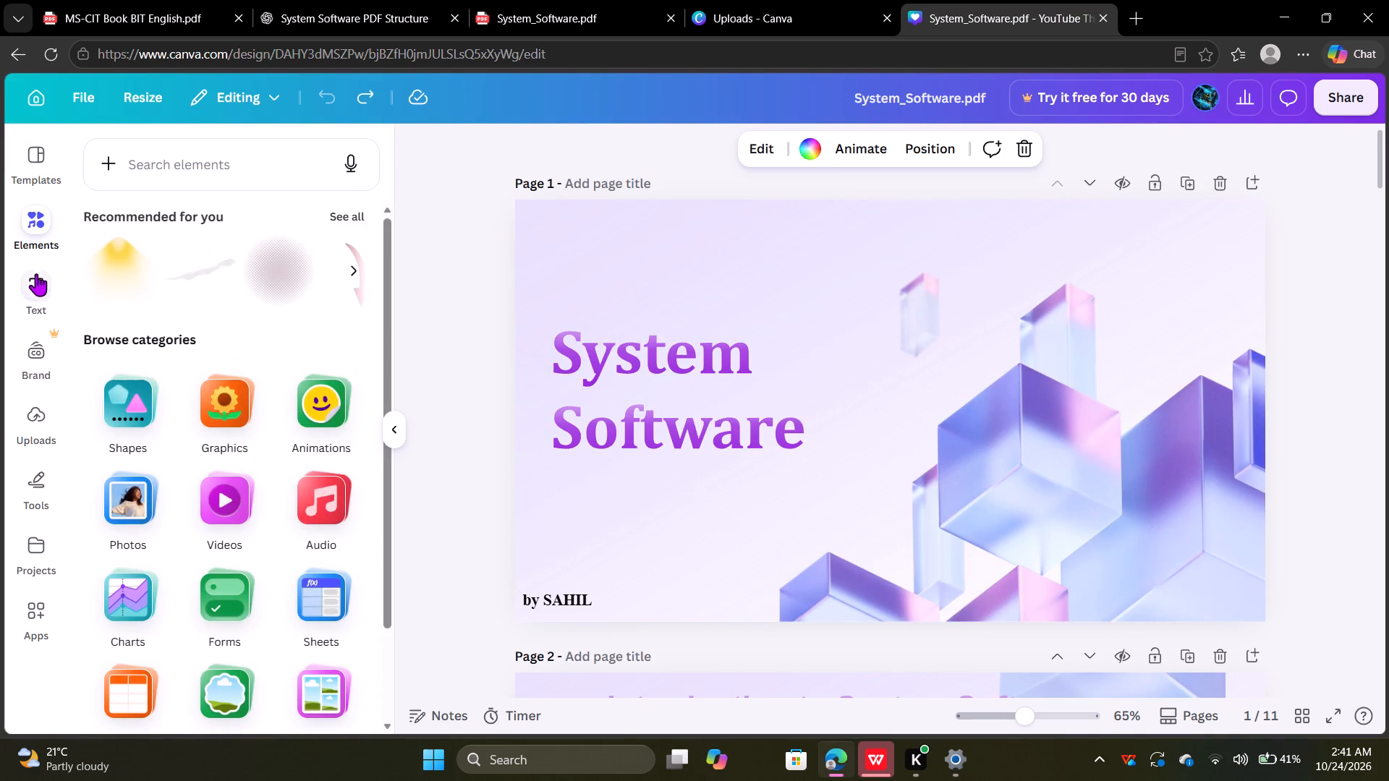
pyautogui.click(36, 278)
pyautogui.click(44, 321)
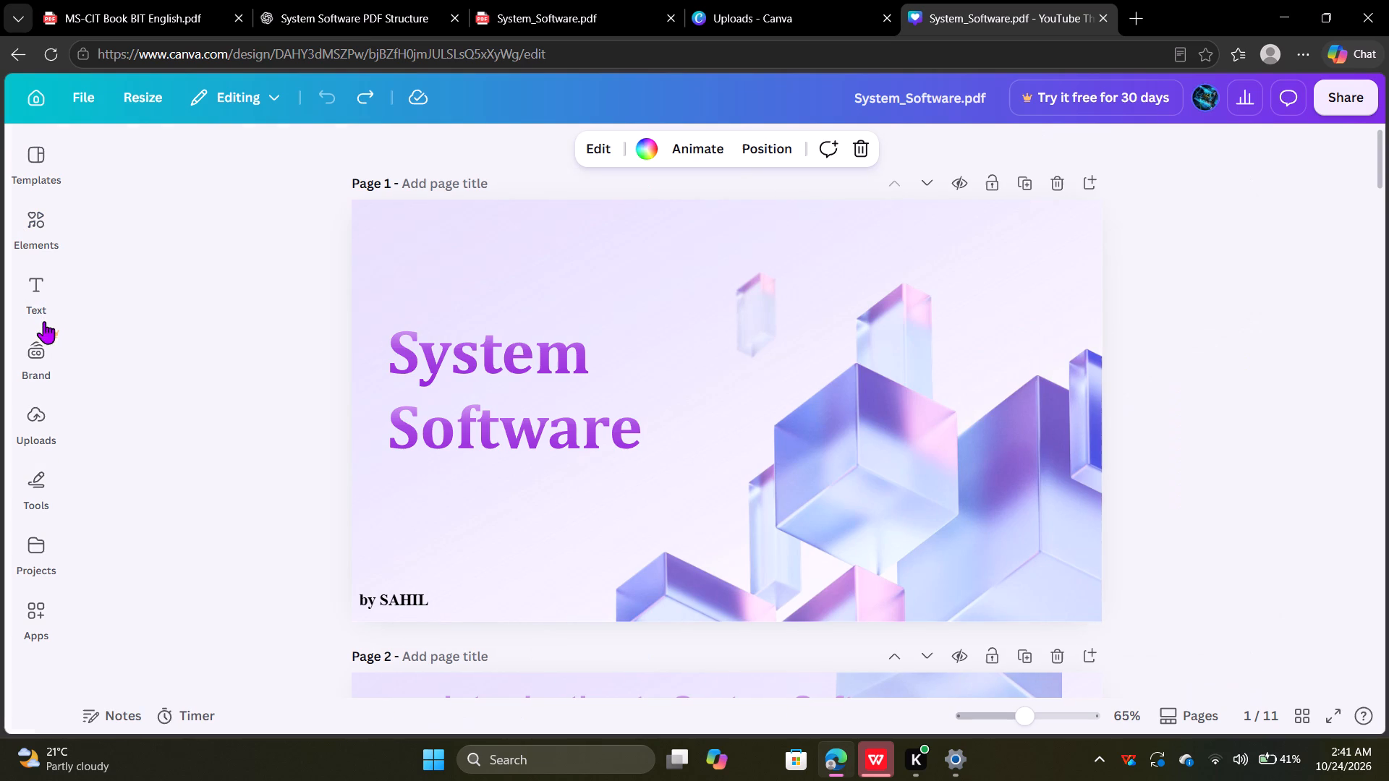
pyautogui.click(45, 362)
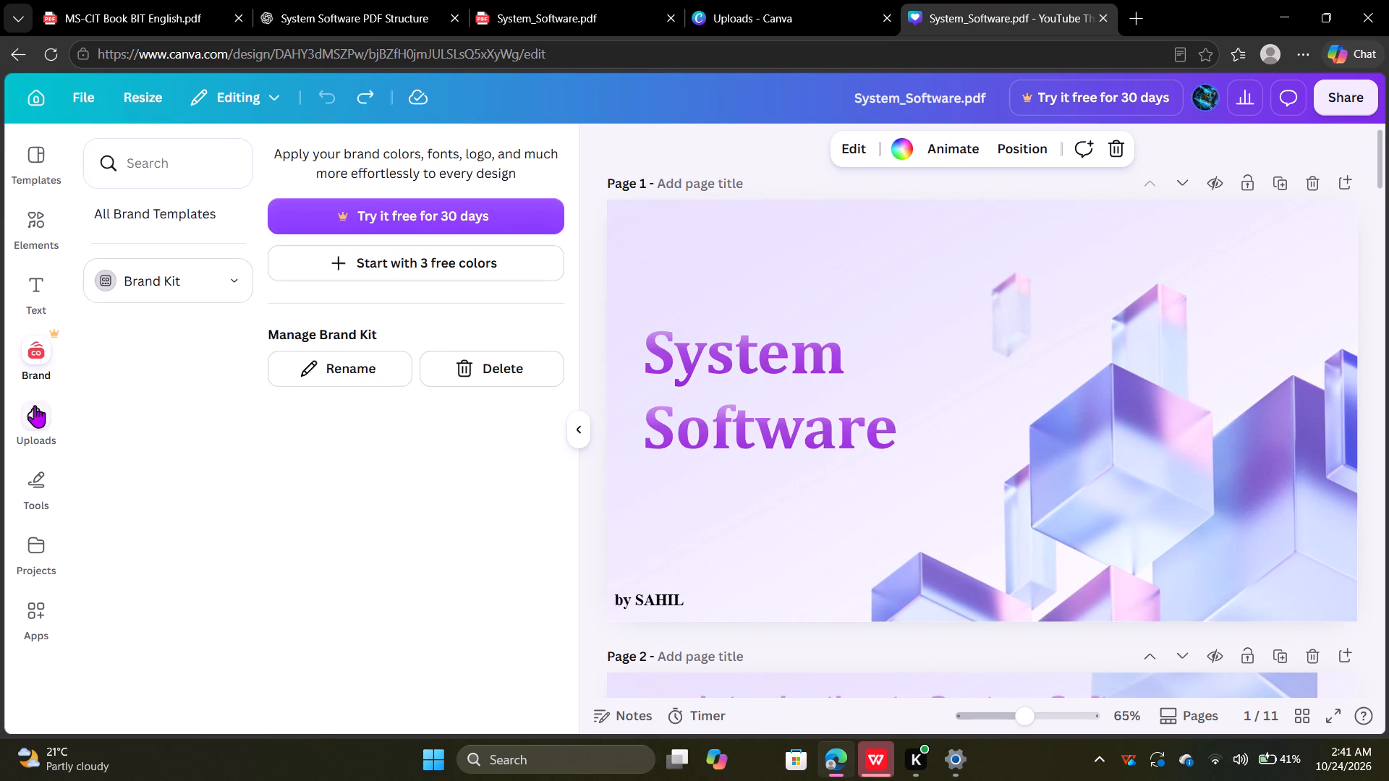
pyautogui.click(35, 405)
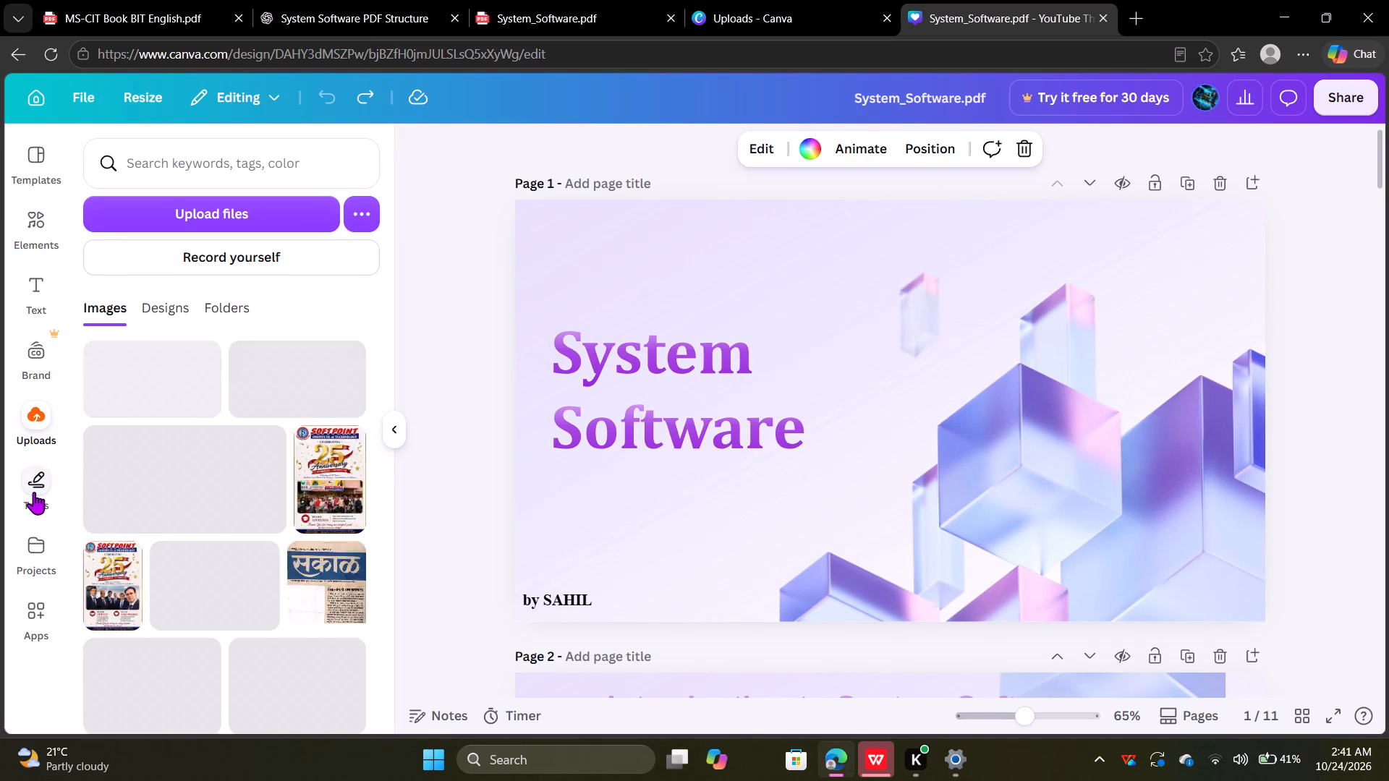
pyautogui.click(34, 492)
pyautogui.click(38, 536)
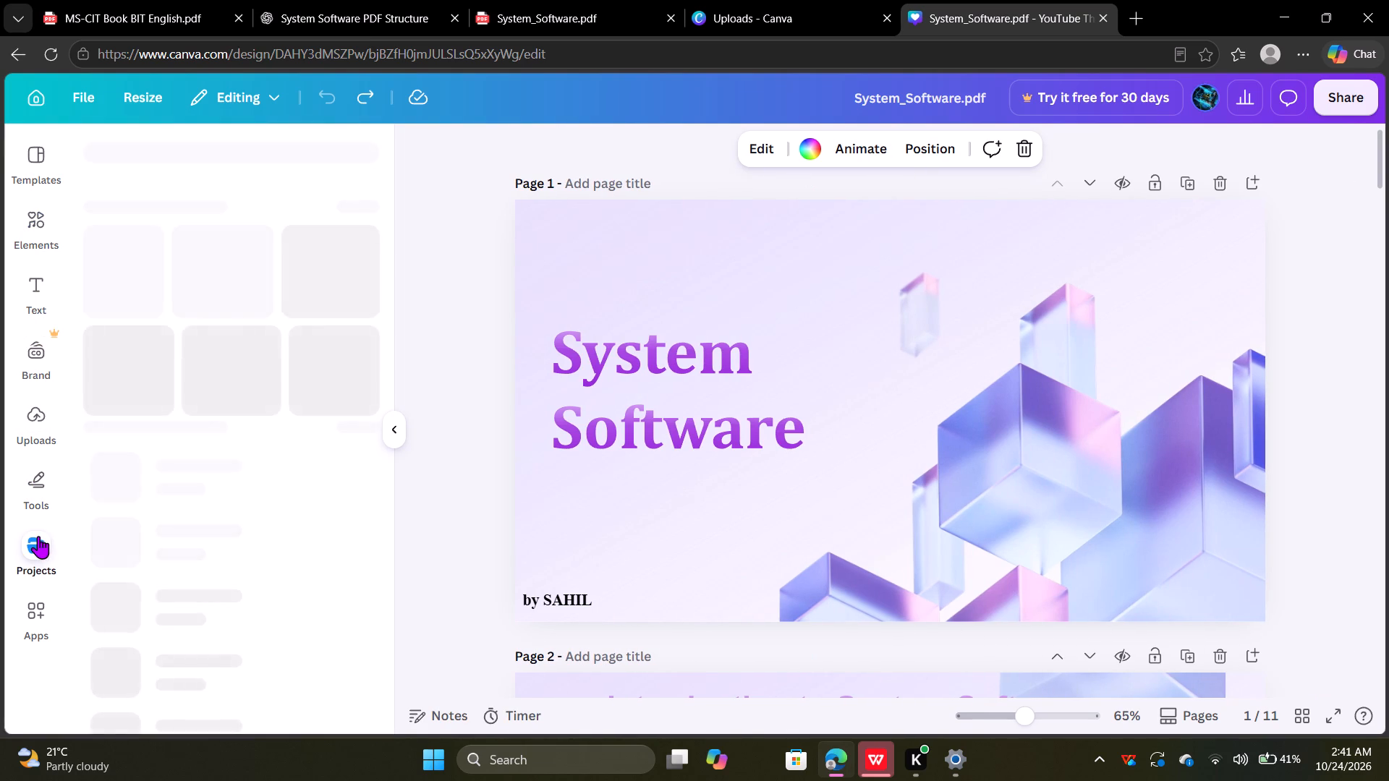
pyautogui.click(28, 599)
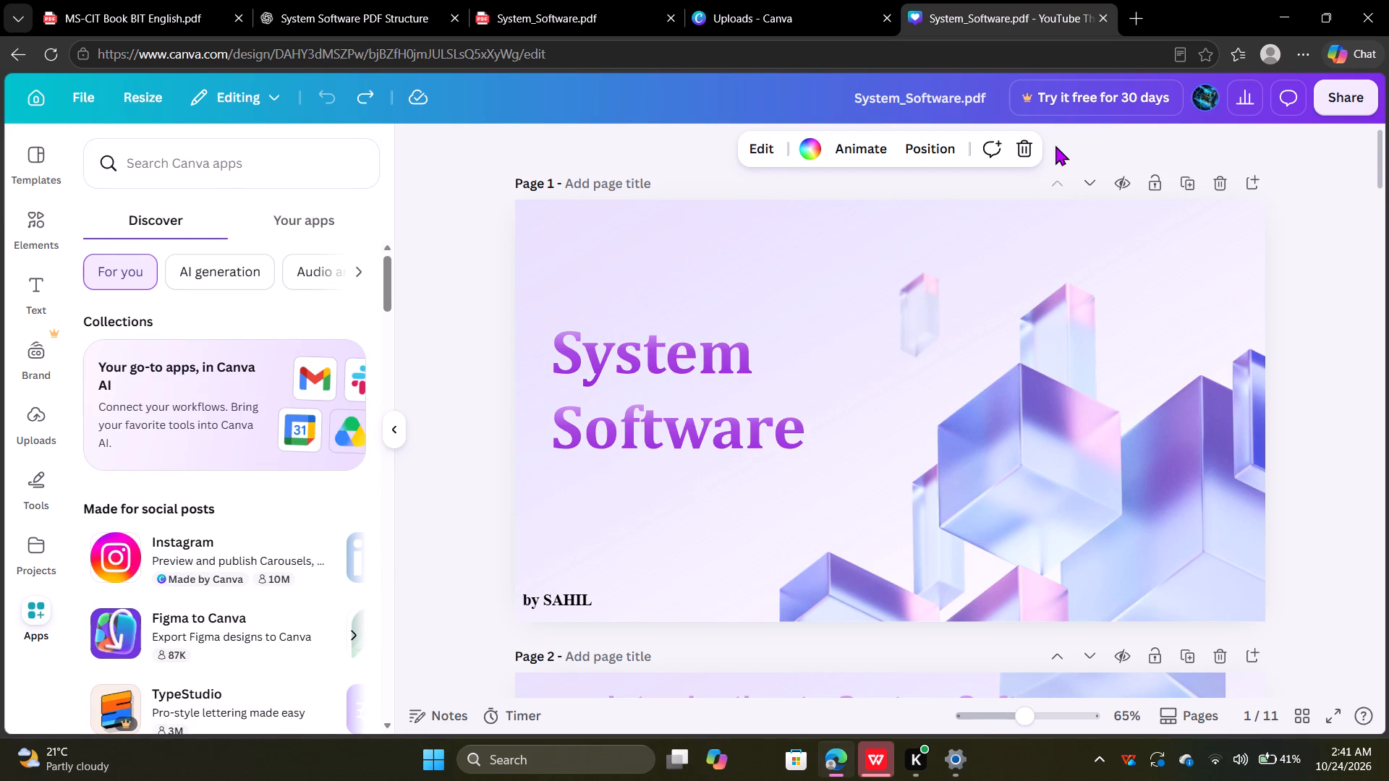
# Move the System Software title page down one place in the page order, making it page 2.
pyautogui.click(1058, 184)
pyautogui.click(1097, 186)
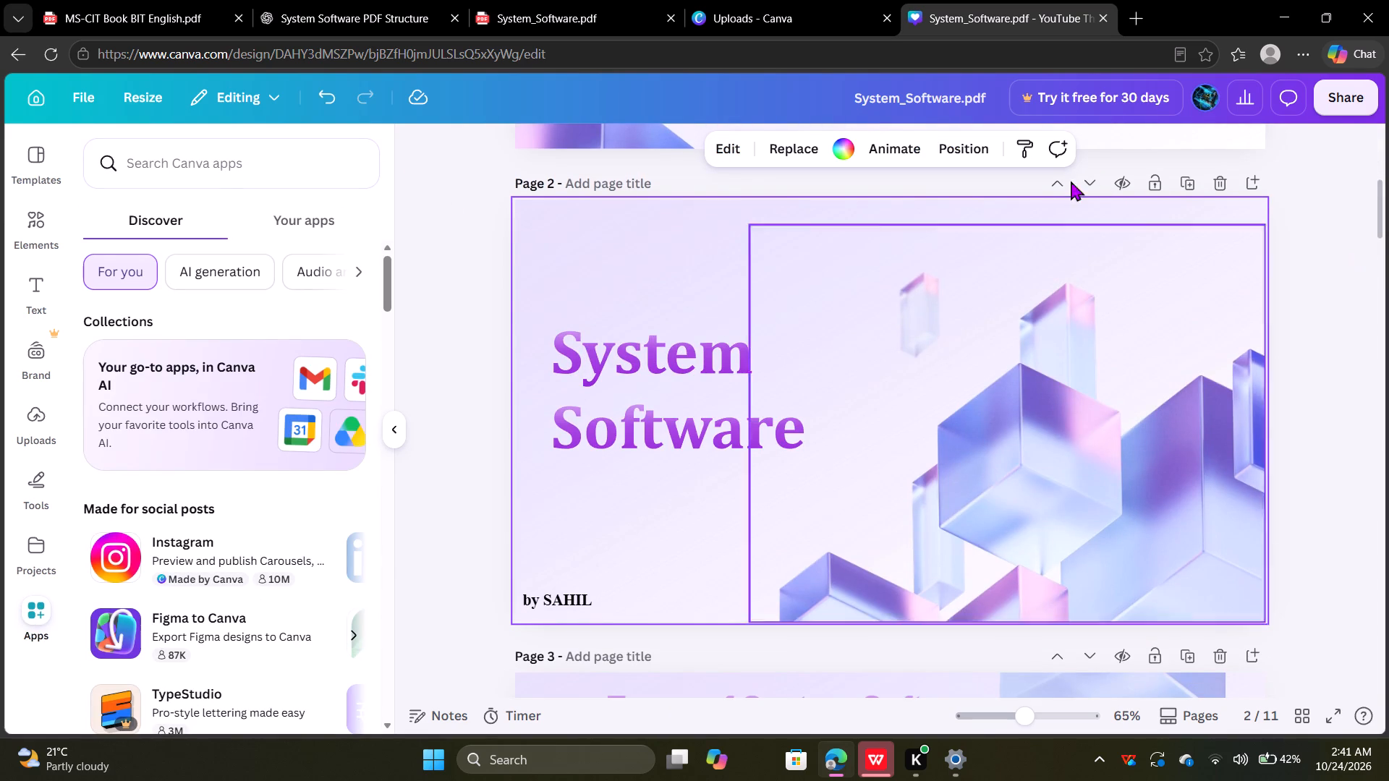
# Open the background color options for the System Software title page.
pyautogui.click(846, 149)
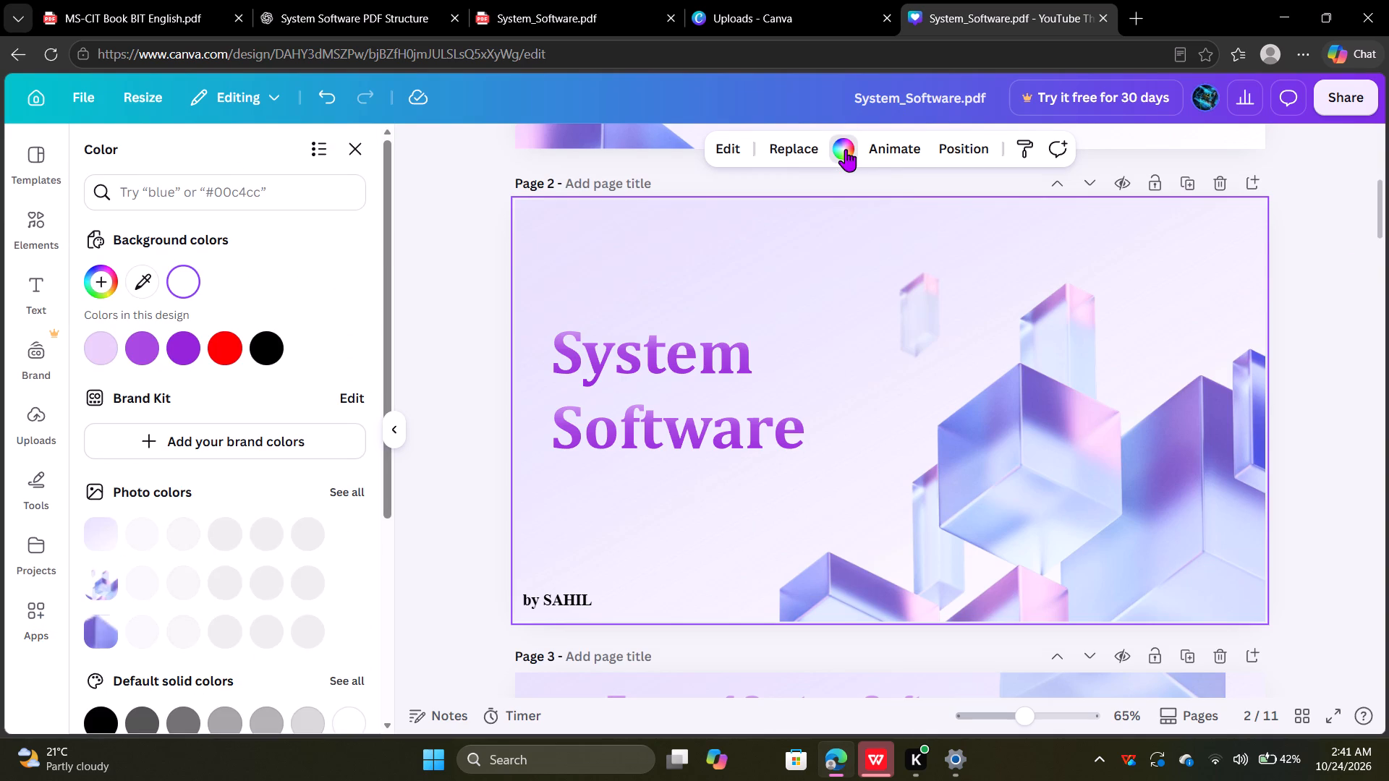
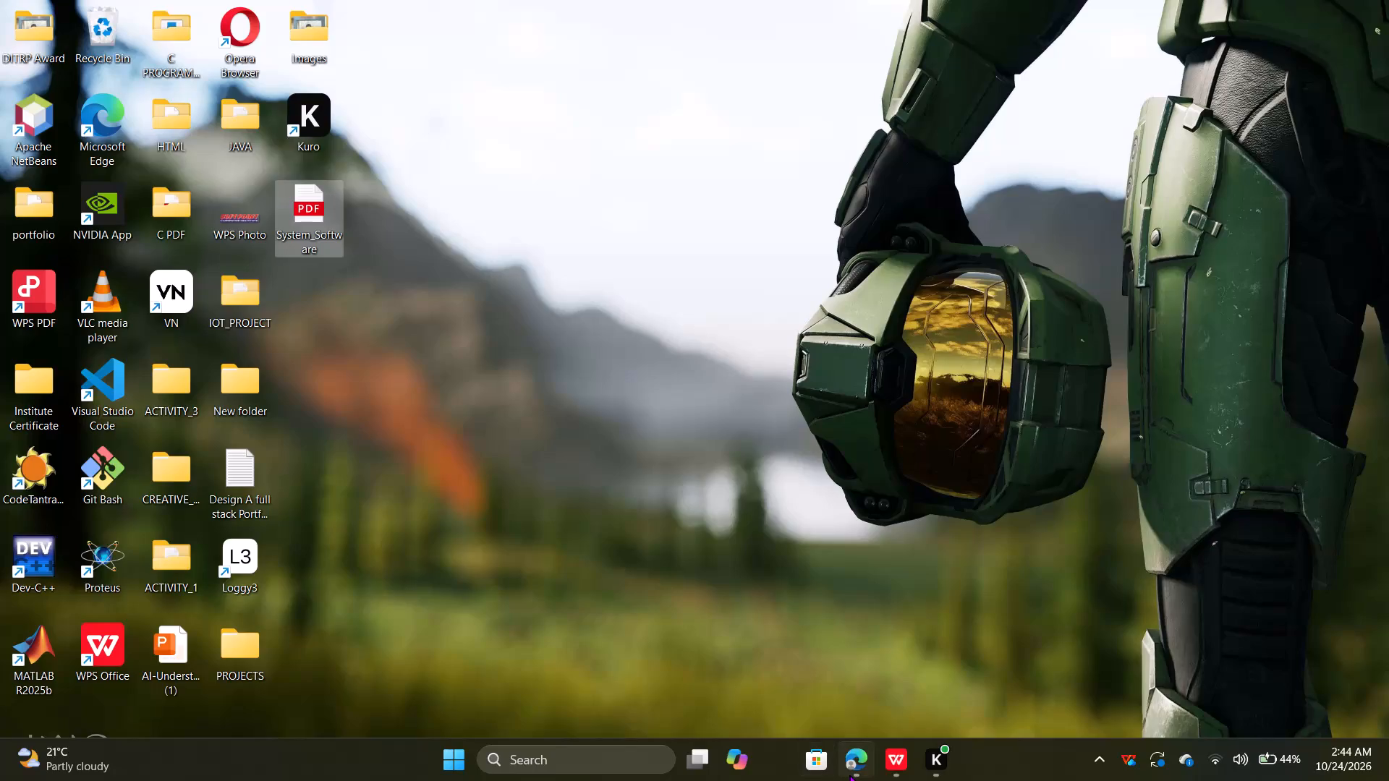
# Open Microsoft Edge from the desktop to a new tab page.
pyautogui.click(849, 774)
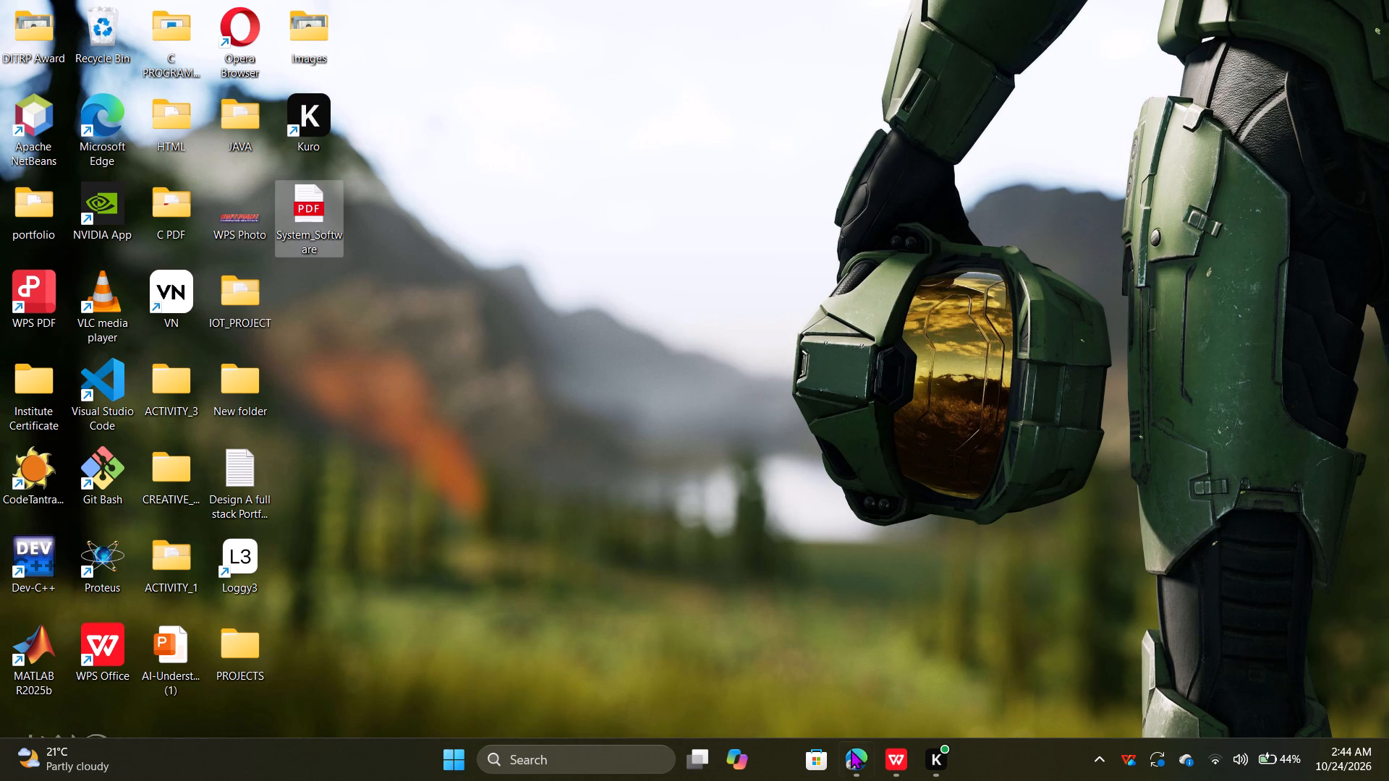
pyautogui.click(847, 774)
pyautogui.click(851, 772)
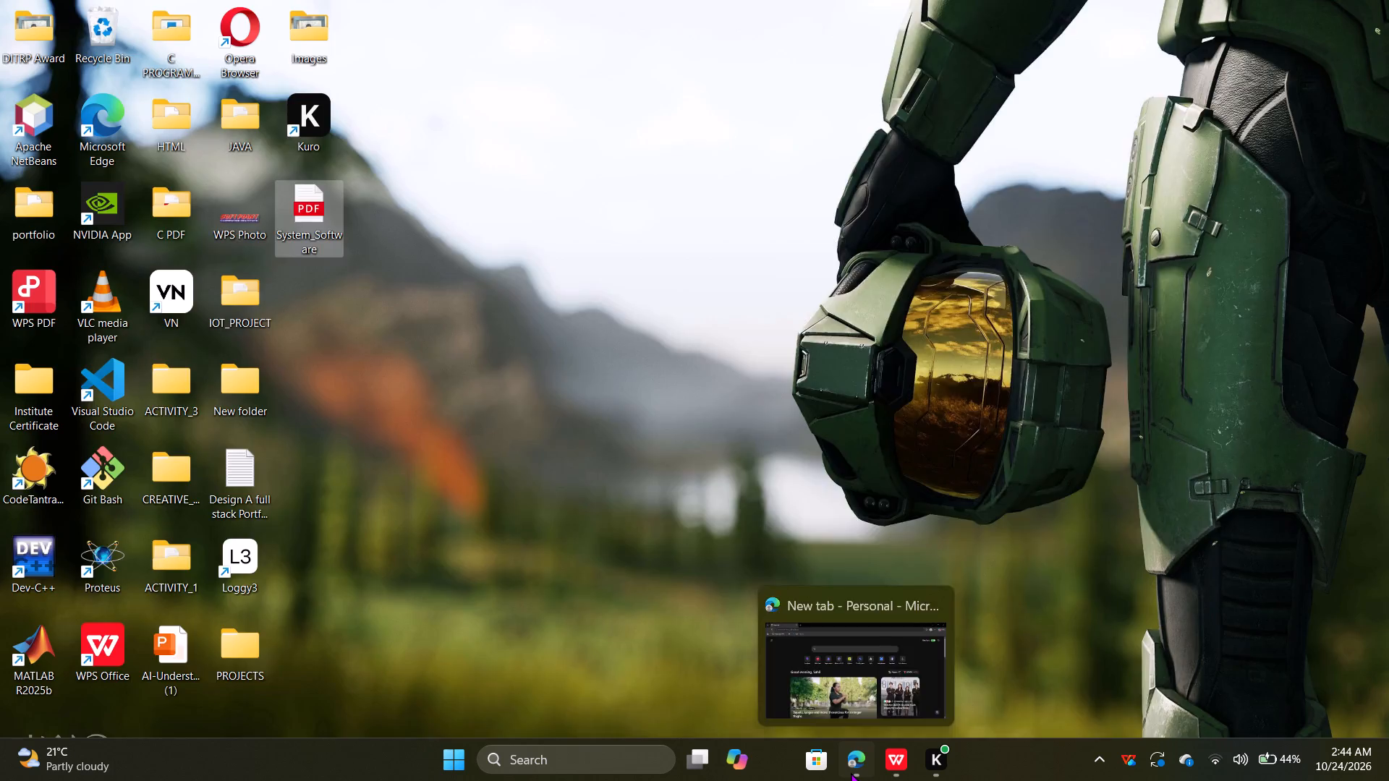
# Browse the new tab page's news feed and dismiss the "5 clear signs your crush is falling in love with you" story.
pyautogui.scroll(-3, 807, 476)
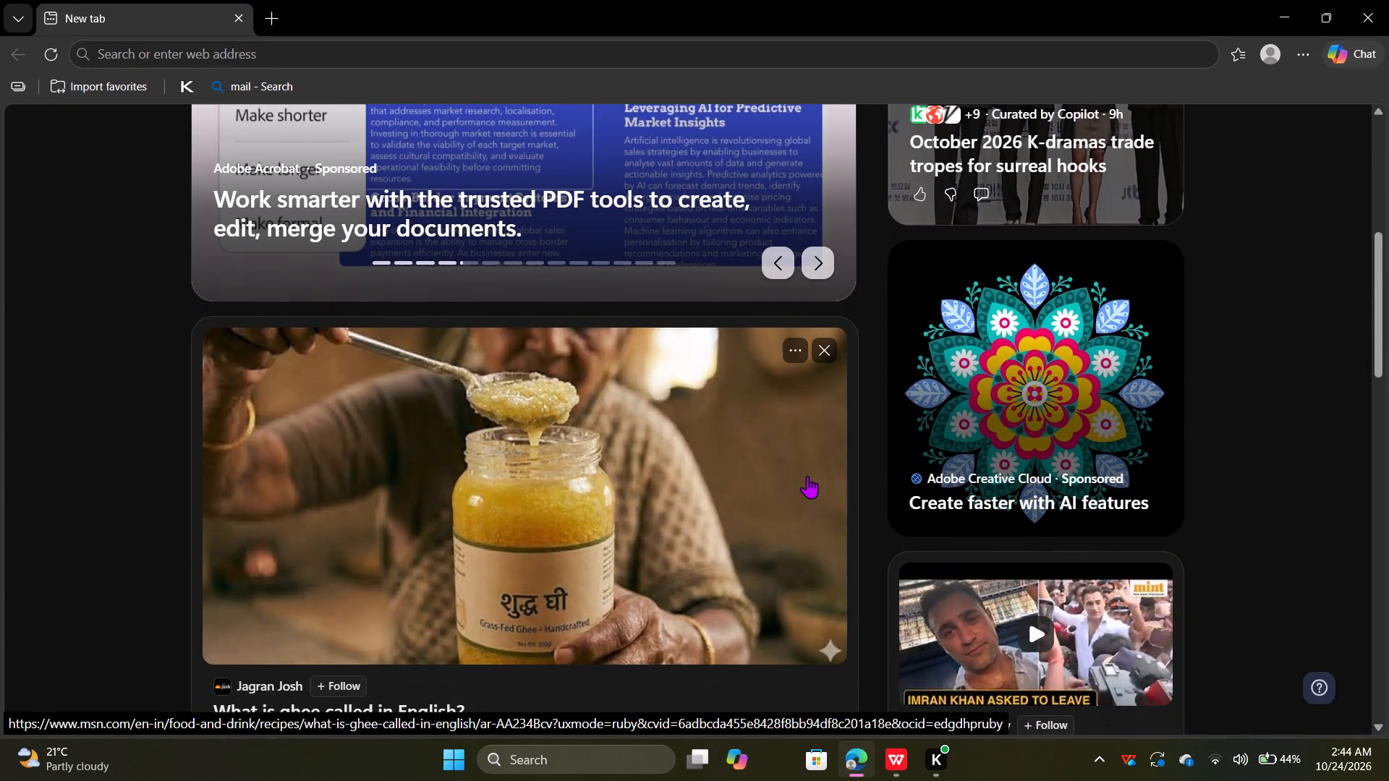
pyautogui.scroll(-2, 807, 476)
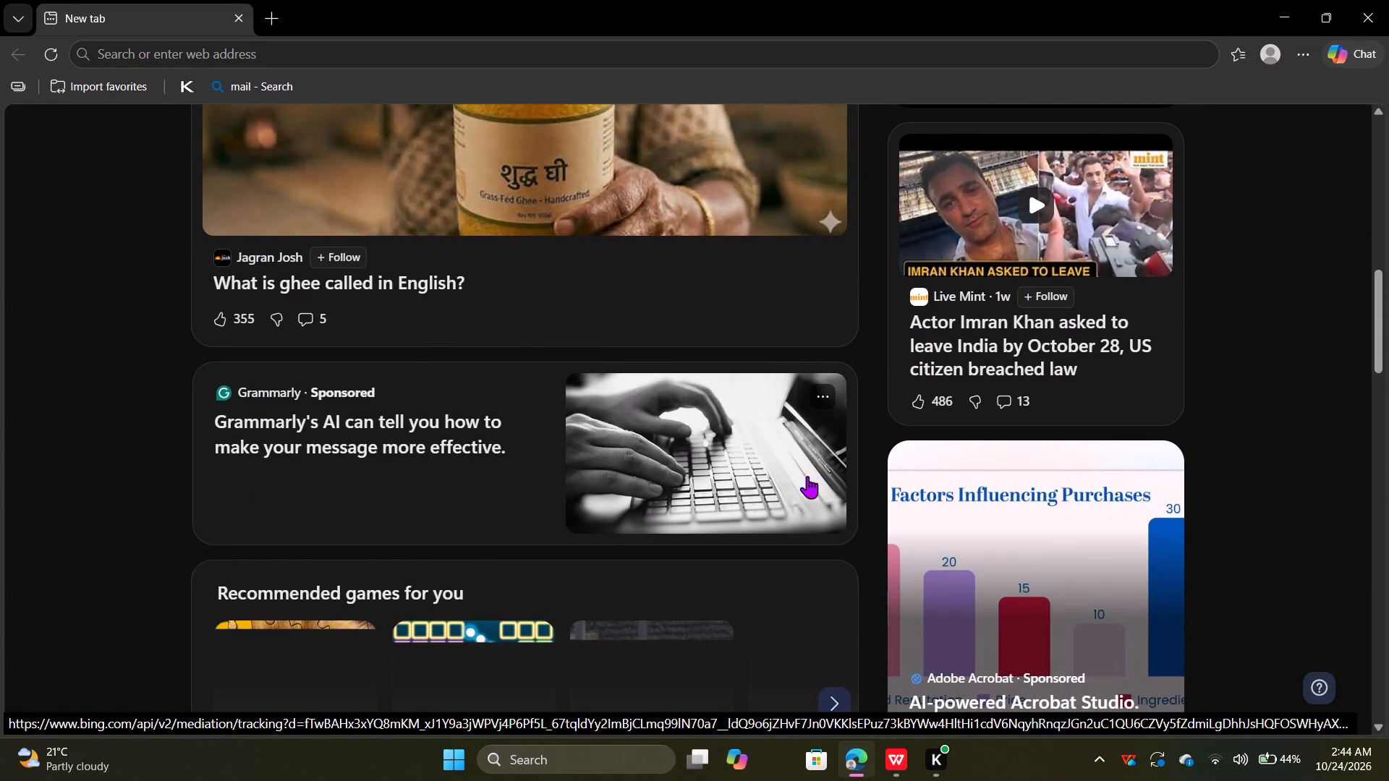
pyautogui.scroll(-3, 807, 476)
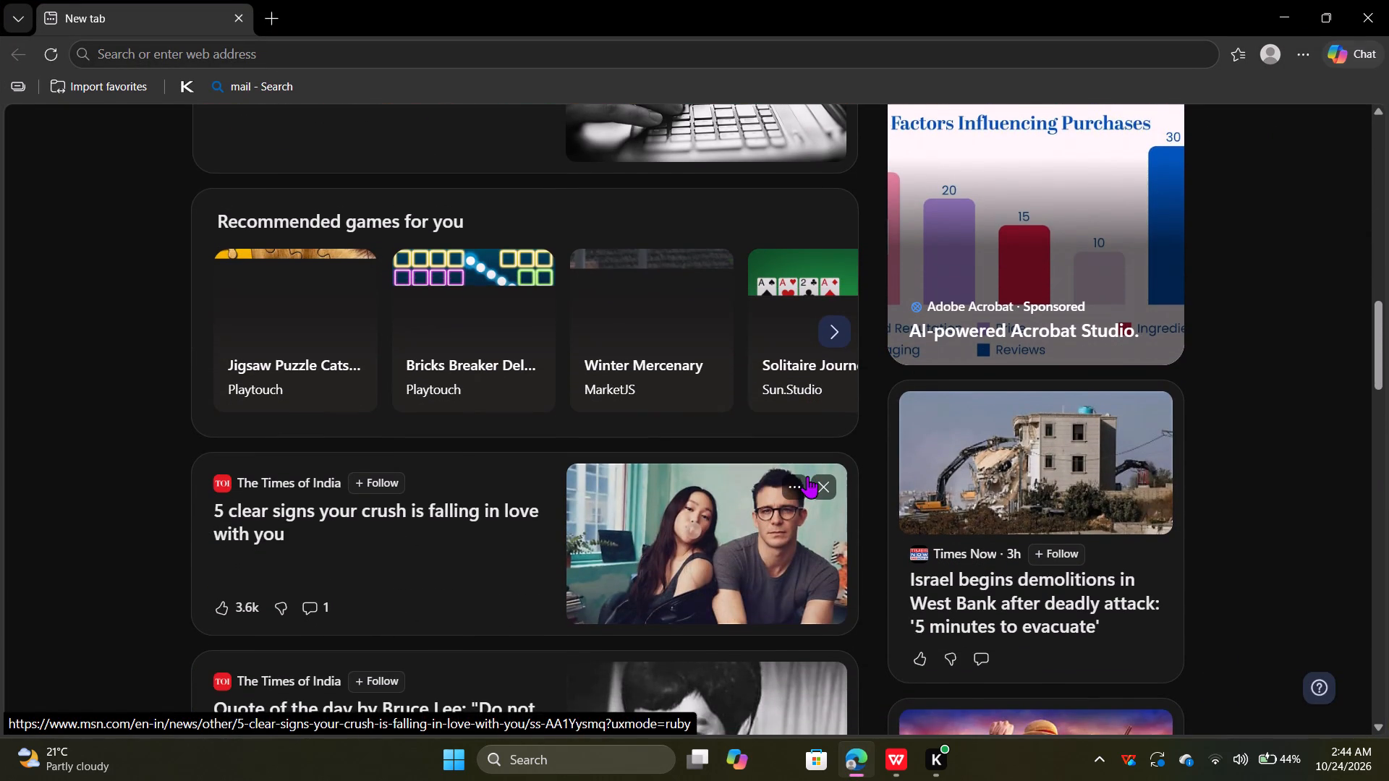
pyautogui.click(824, 483)
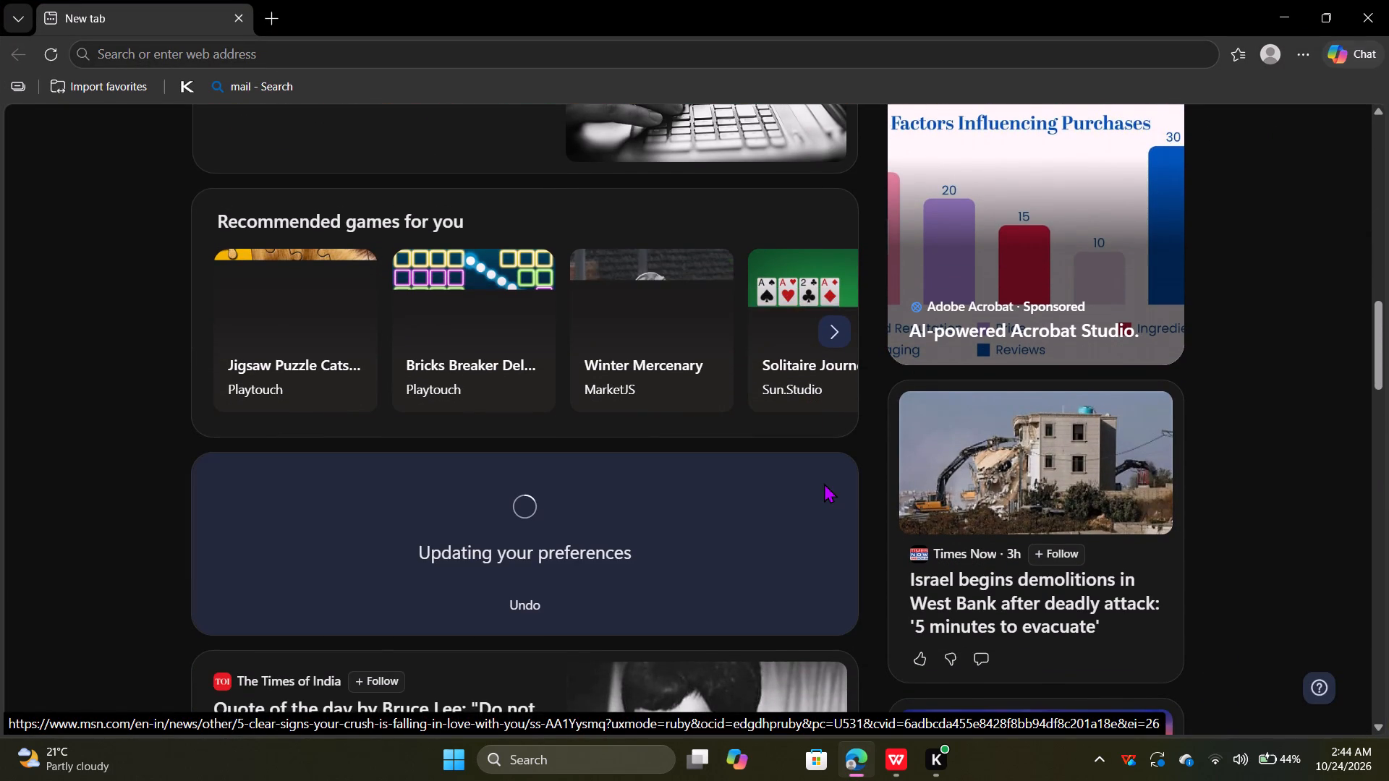
pyautogui.scroll(-11, 824, 483)
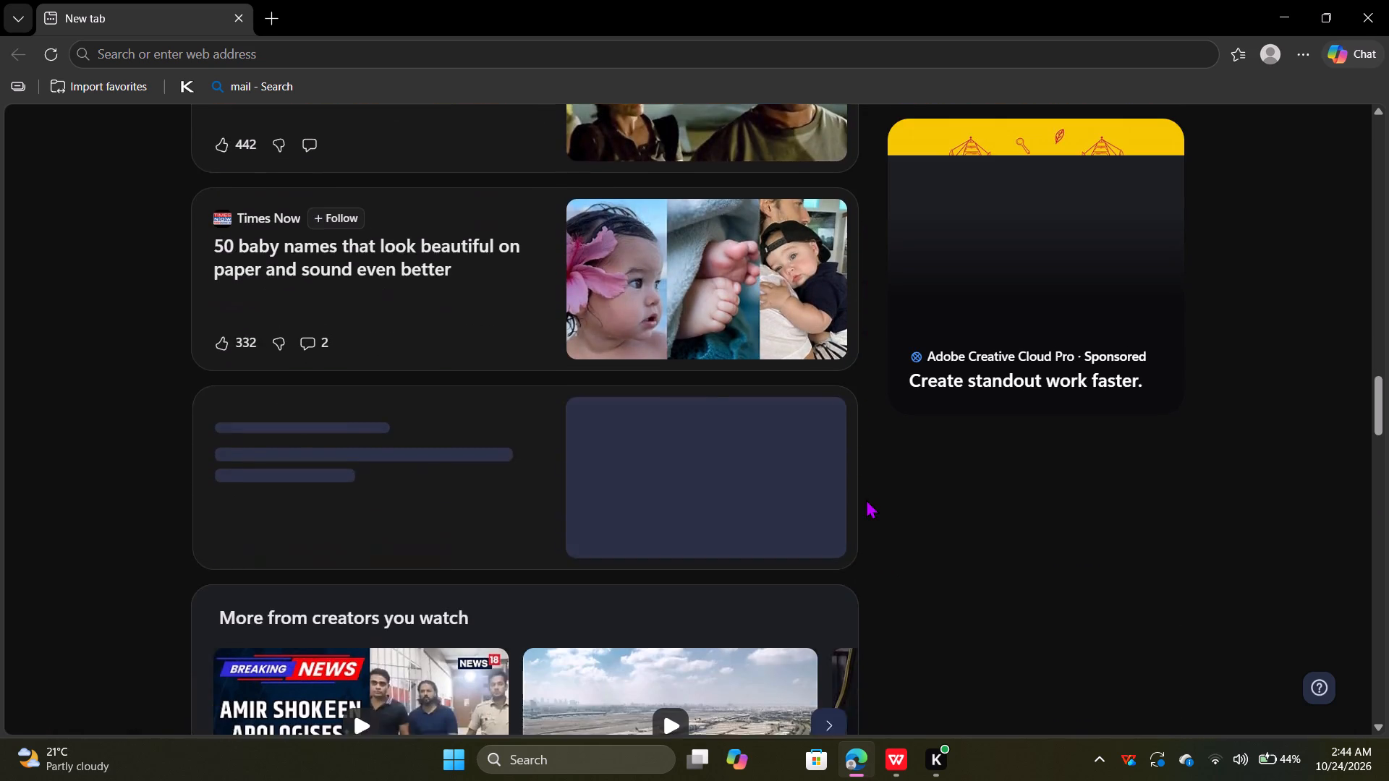
pyautogui.scroll(-5, 866, 499)
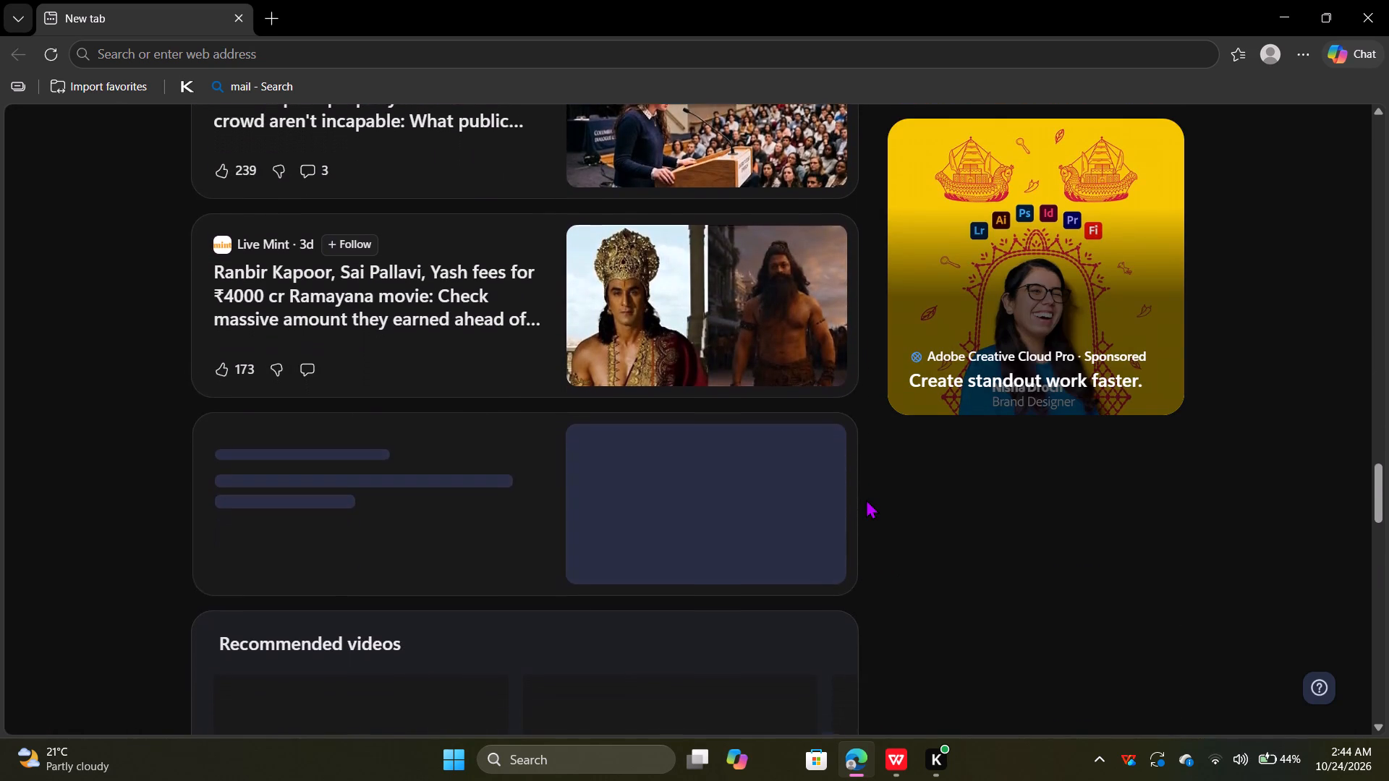
pyautogui.scroll(15, 866, 499)
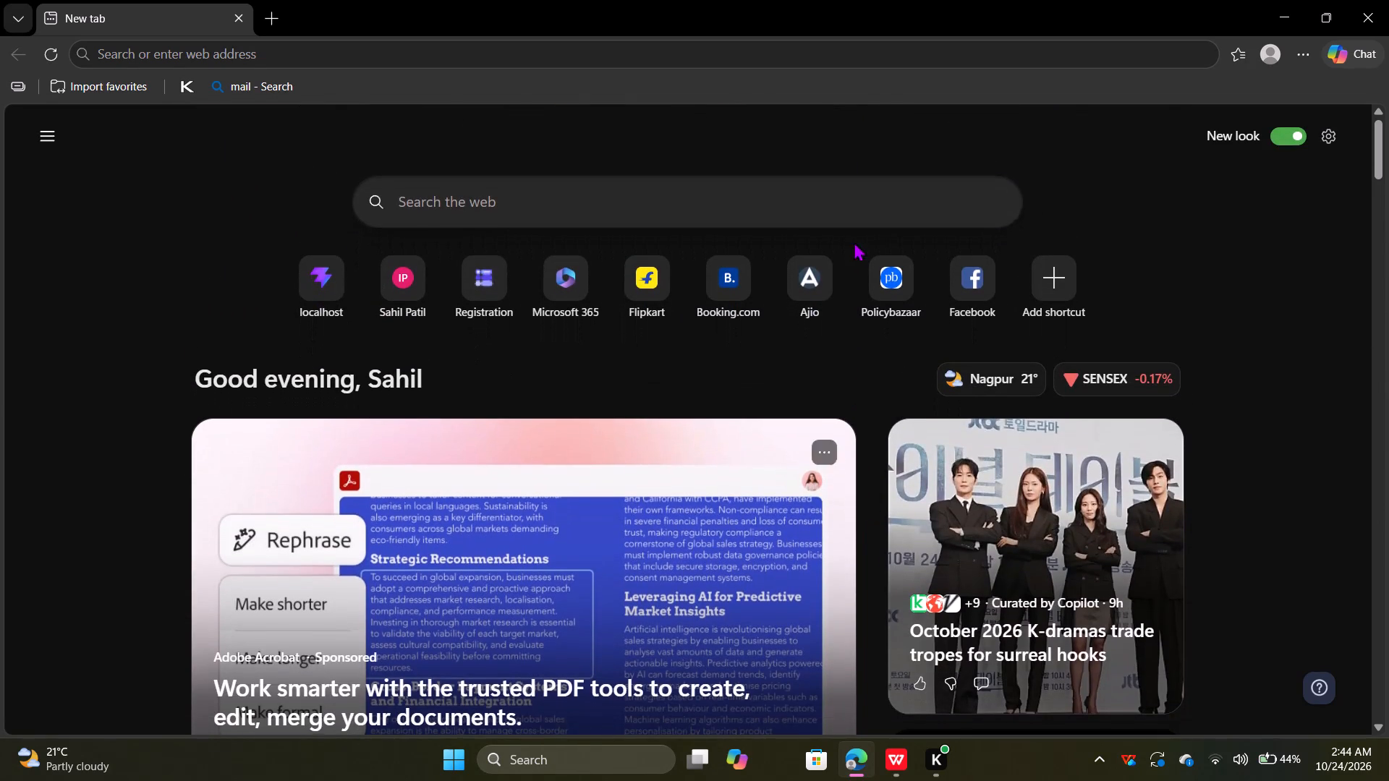
# Search the web for "youtube" from the new tab page.
pyautogui.click(801, 192)
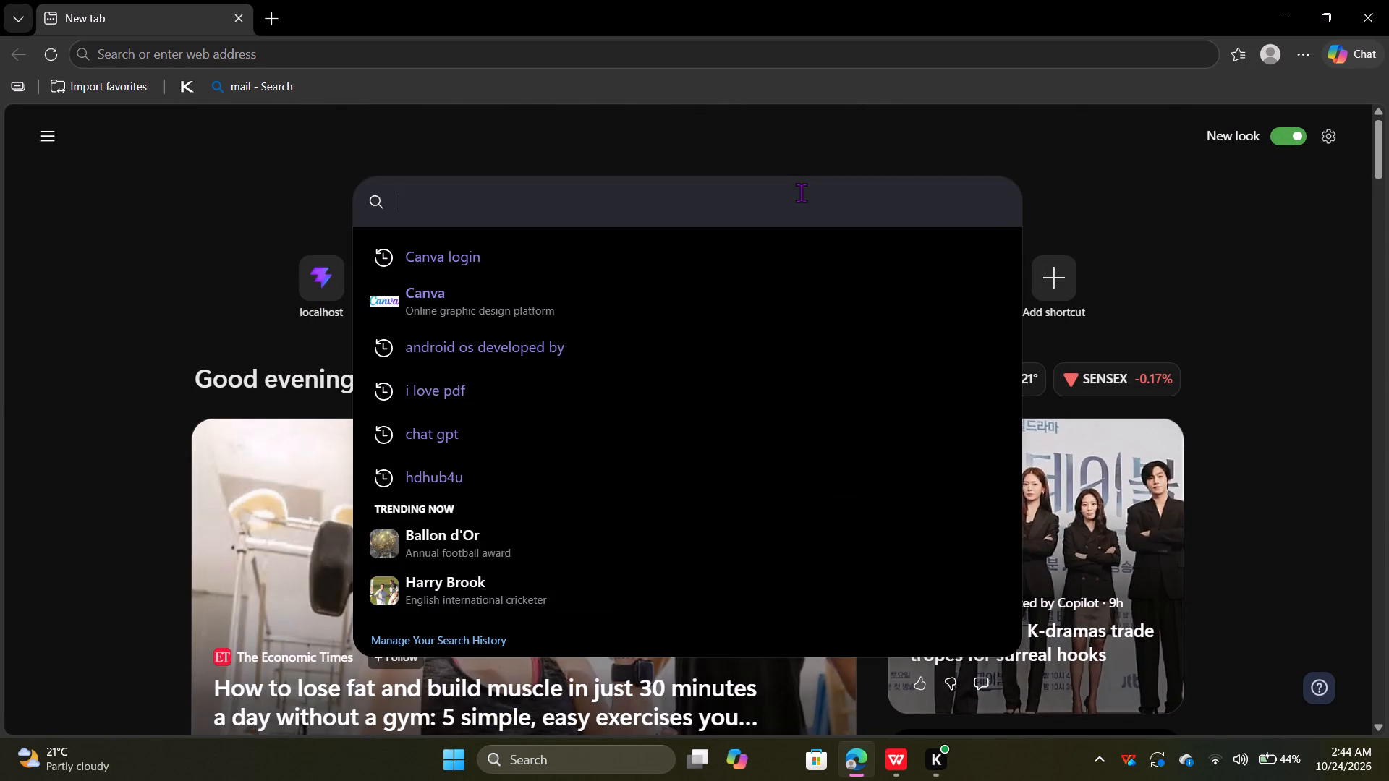
pyautogui.write('you')
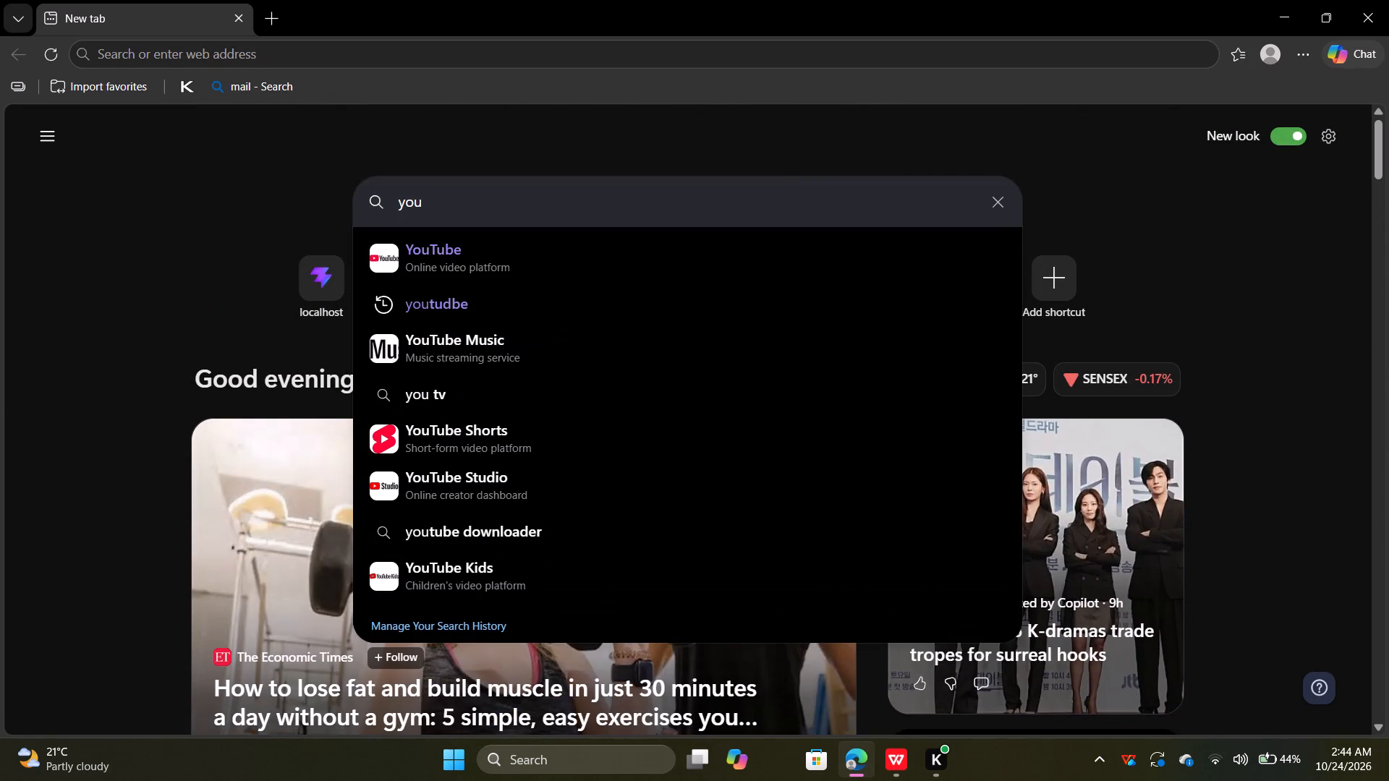
pyautogui.write('tube')
pyautogui.press('Return')
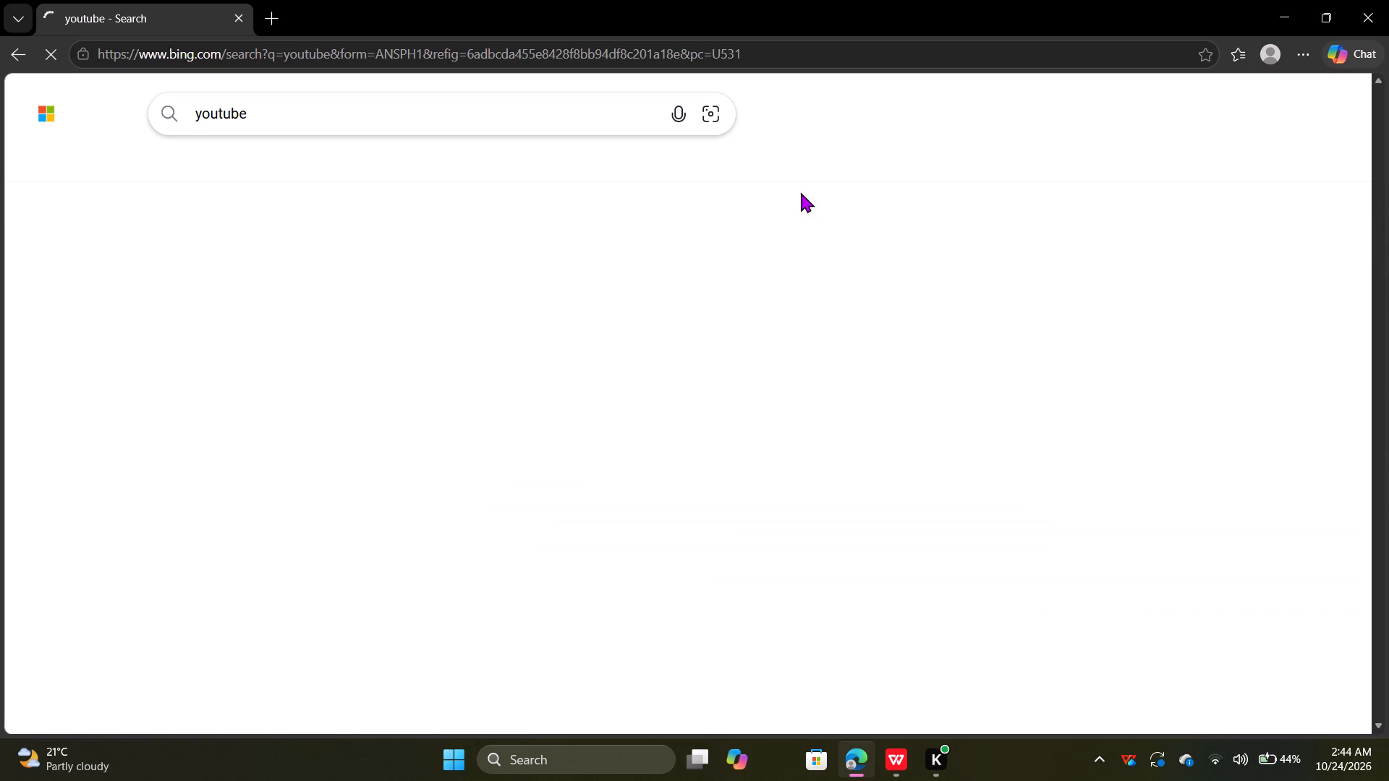